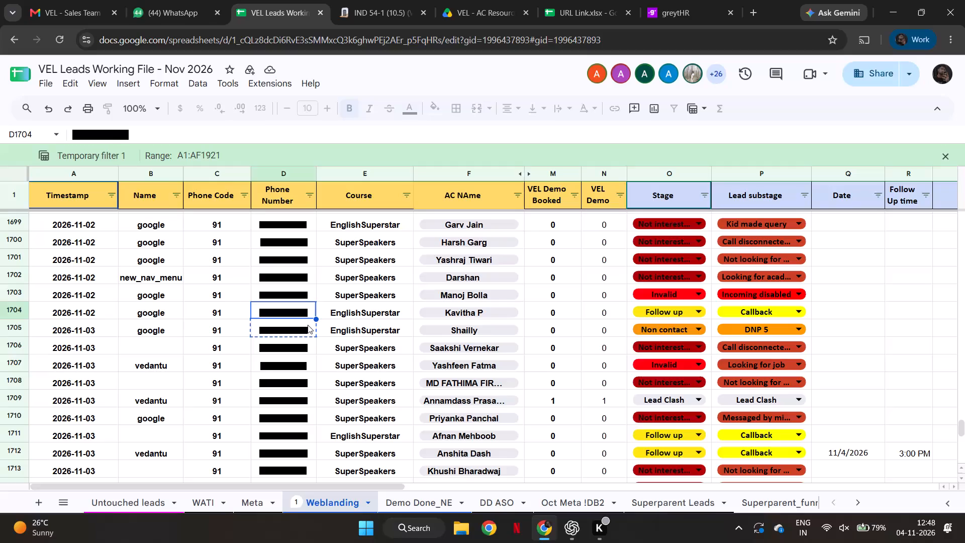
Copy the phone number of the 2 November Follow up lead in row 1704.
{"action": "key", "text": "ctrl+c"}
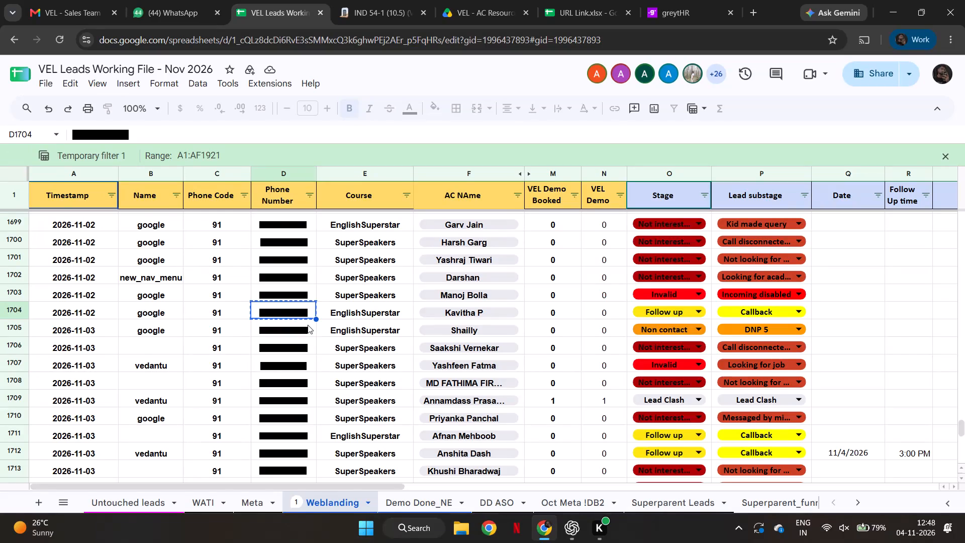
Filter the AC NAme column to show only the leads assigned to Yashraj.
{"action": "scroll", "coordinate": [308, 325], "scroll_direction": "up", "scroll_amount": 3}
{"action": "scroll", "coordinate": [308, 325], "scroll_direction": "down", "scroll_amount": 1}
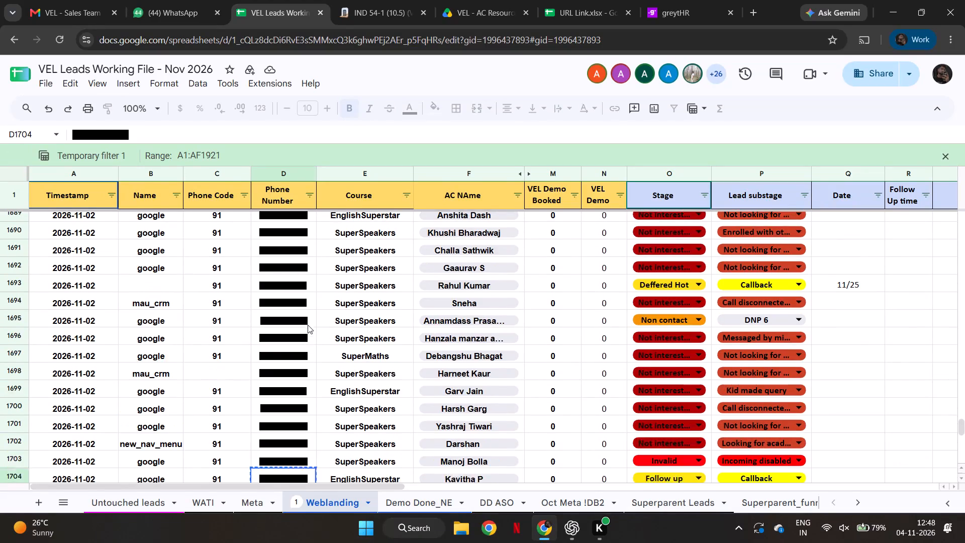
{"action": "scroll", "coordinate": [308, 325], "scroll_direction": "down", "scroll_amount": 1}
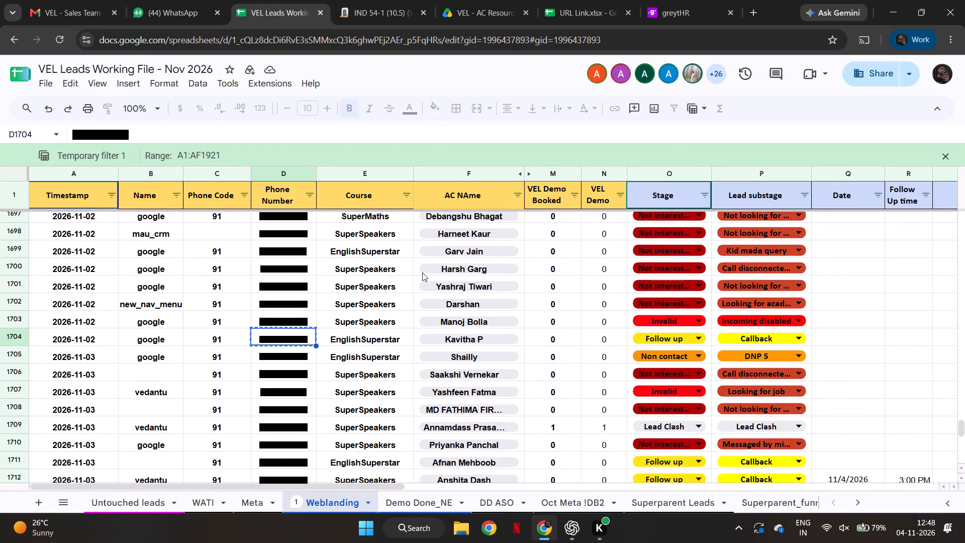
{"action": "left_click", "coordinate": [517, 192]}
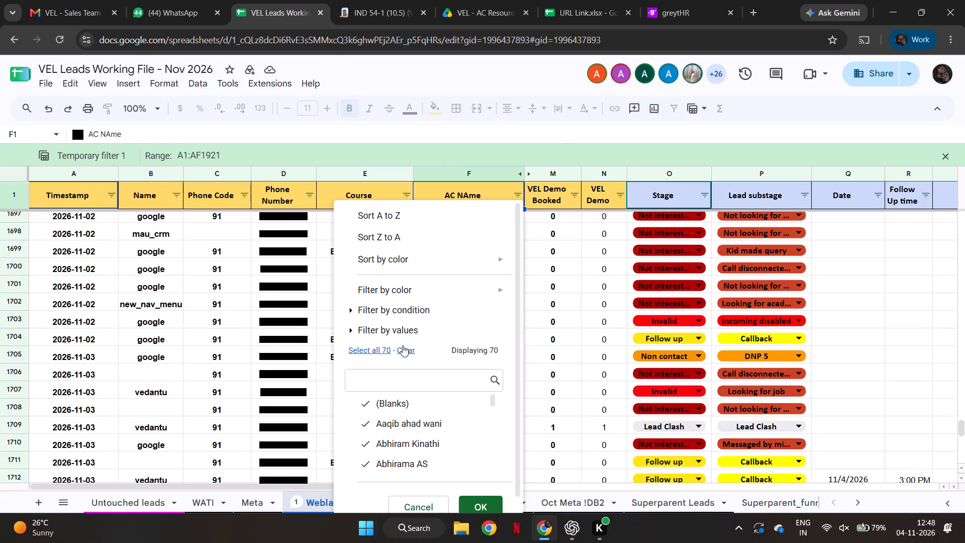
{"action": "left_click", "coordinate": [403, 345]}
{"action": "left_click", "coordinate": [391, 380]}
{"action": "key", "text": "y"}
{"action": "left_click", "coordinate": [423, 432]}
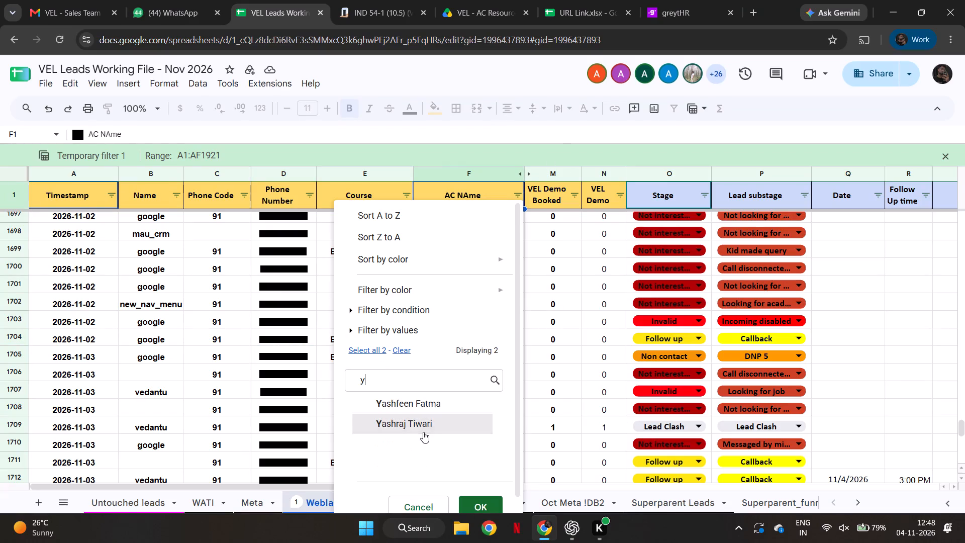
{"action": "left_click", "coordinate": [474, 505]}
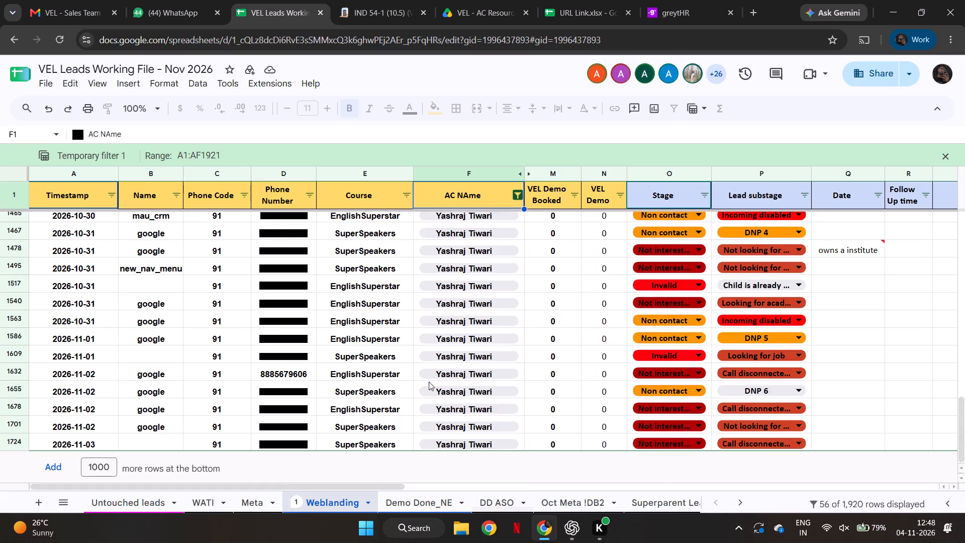
Examine the stages and substages of the filtered leads in the Weblanding sheet.
{"action": "scroll", "coordinate": [403, 411], "scroll_direction": "down", "scroll_amount": 3}
{"action": "scroll", "coordinate": [403, 411], "scroll_direction": "up", "scroll_amount": 2}
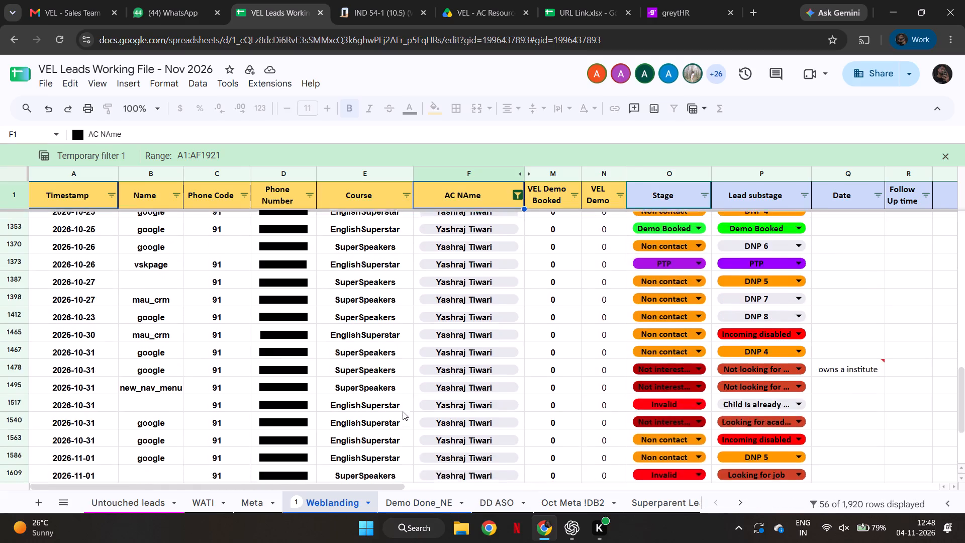
{"action": "scroll", "coordinate": [403, 411], "scroll_direction": "up", "scroll_amount": 4}
{"action": "scroll", "coordinate": [403, 411], "scroll_direction": "down", "scroll_amount": 10}
{"action": "scroll", "coordinate": [403, 411], "scroll_direction": "up", "scroll_amount": 3}
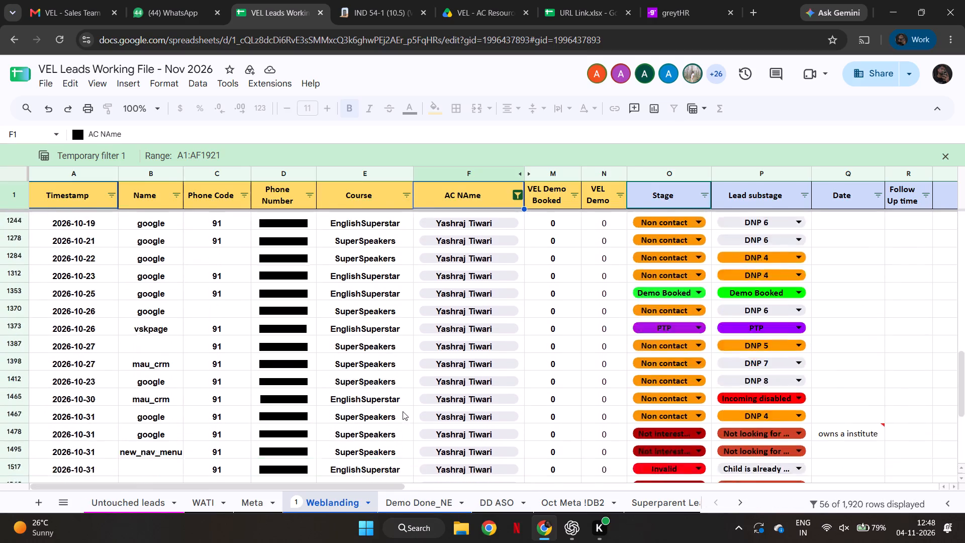
{"action": "scroll", "coordinate": [403, 411], "scroll_direction": "up", "scroll_amount": 4}
{"action": "scroll", "coordinate": [403, 411], "scroll_direction": "down", "scroll_amount": 11}
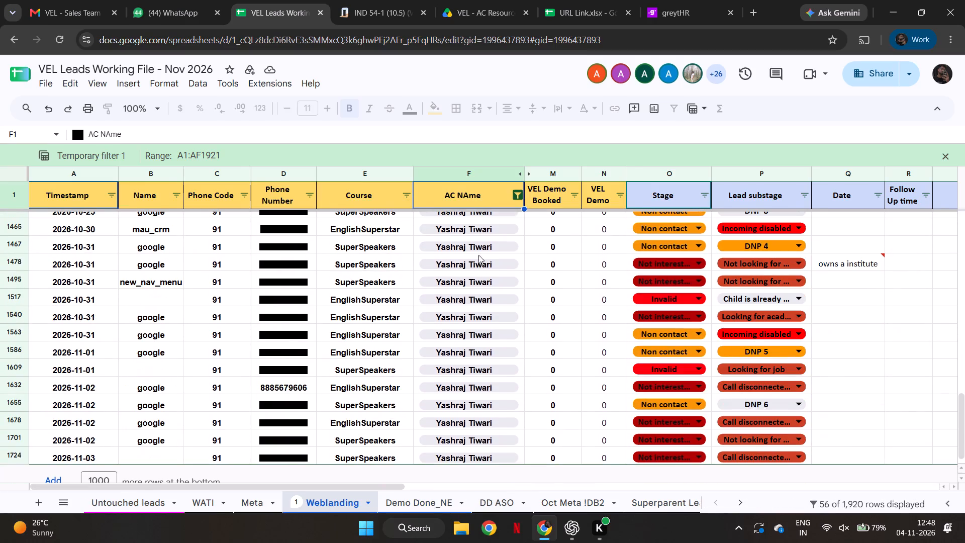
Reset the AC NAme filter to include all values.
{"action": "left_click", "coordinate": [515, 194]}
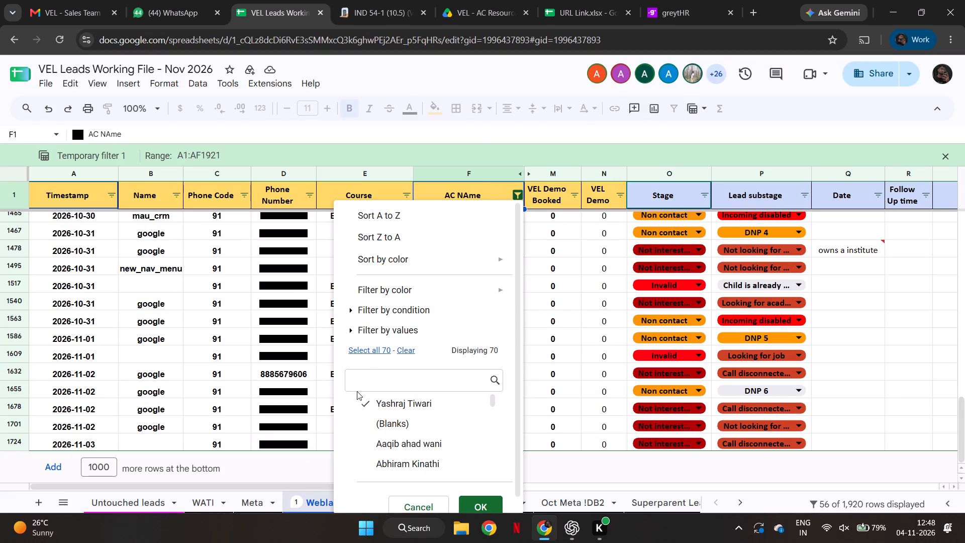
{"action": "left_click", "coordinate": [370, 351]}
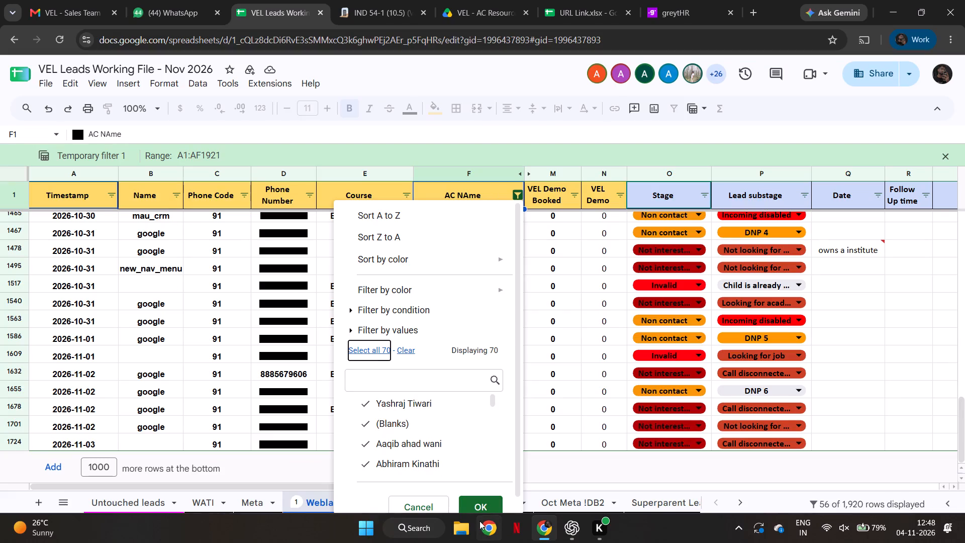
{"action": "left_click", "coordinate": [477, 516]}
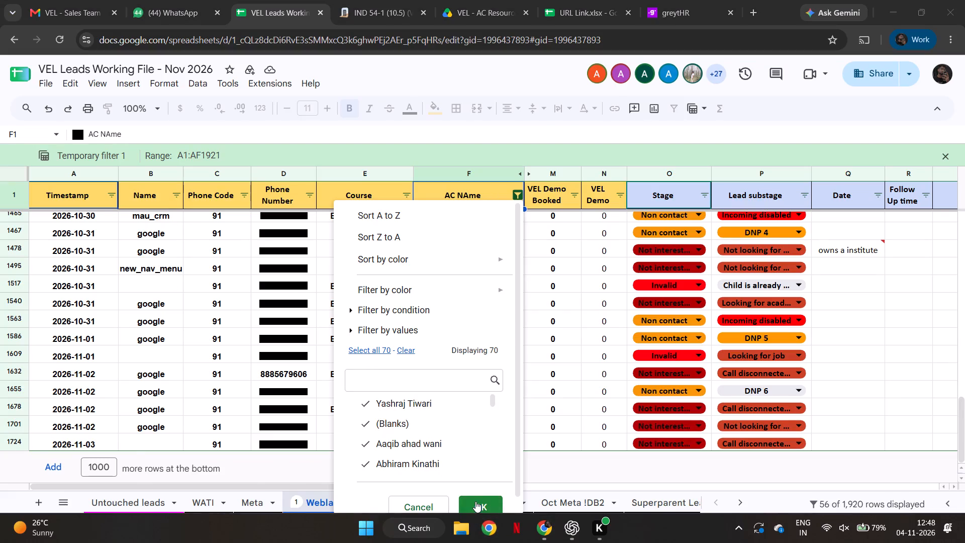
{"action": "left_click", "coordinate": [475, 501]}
Examine the most recent leads, down to the last filled row of the Weblanding sheet.
{"action": "scroll", "coordinate": [449, 406], "scroll_direction": "down", "scroll_amount": 8}
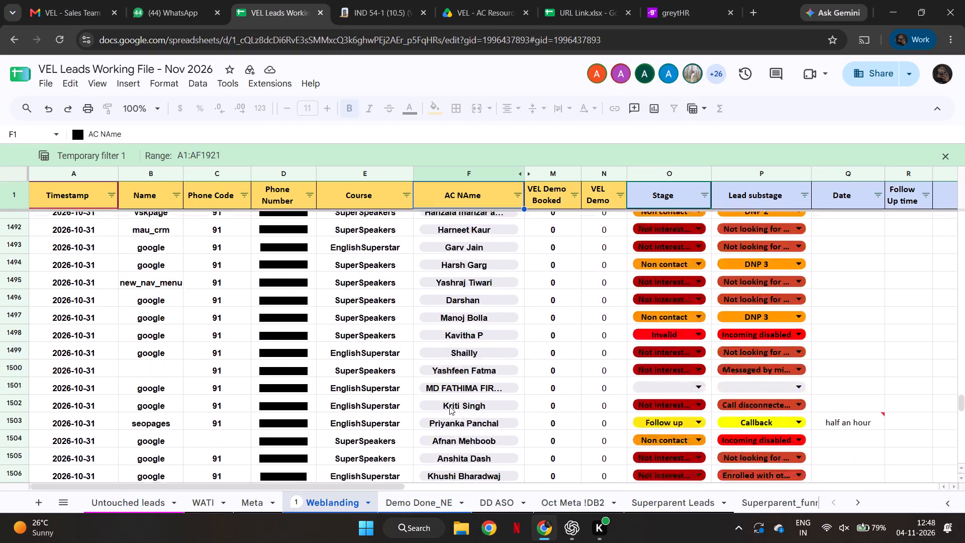
{"action": "scroll", "coordinate": [449, 406], "scroll_direction": "down", "scroll_amount": 13}
{"action": "scroll", "coordinate": [449, 406], "scroll_direction": "up", "scroll_amount": 8}
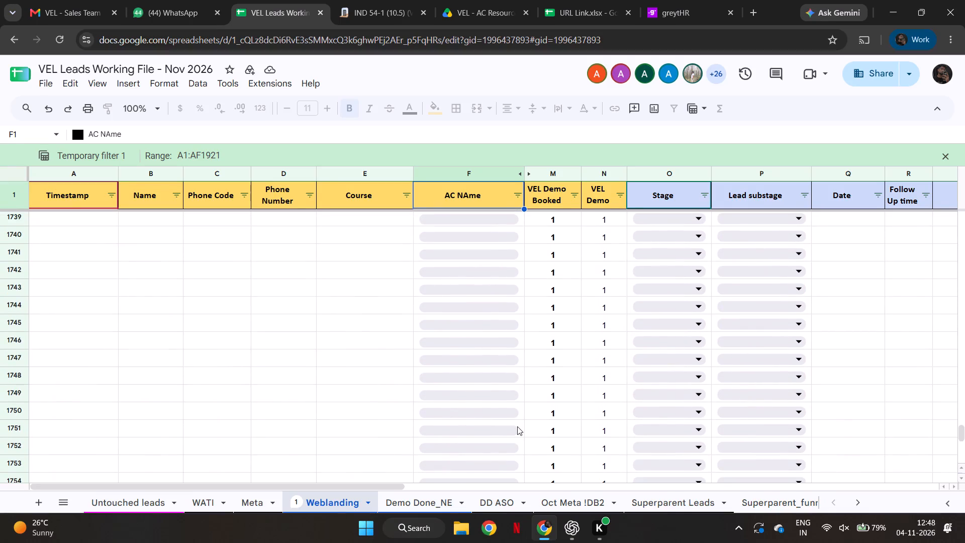
{"action": "scroll", "coordinate": [517, 426], "scroll_direction": "up", "scroll_amount": 3}
{"action": "scroll", "coordinate": [517, 426], "scroll_direction": "down", "scroll_amount": 3}
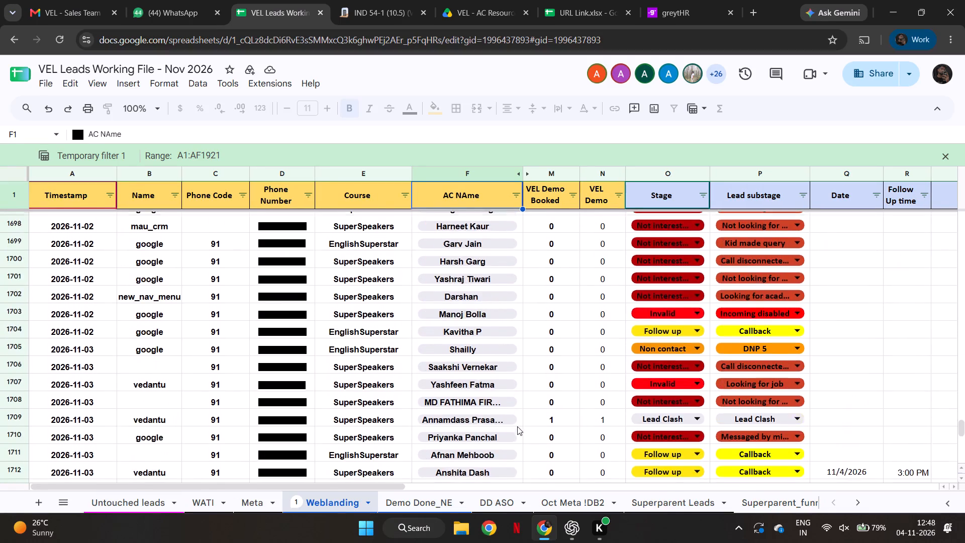
{"action": "scroll", "coordinate": [517, 426], "scroll_direction": "down", "scroll_amount": 4}
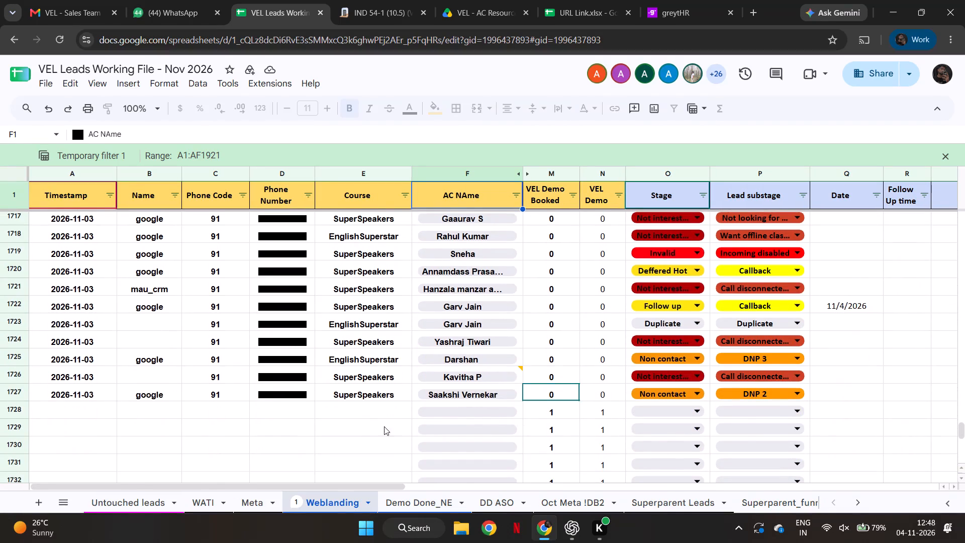
{"action": "left_click", "coordinate": [358, 418]}
{"action": "left_click", "coordinate": [377, 439]}
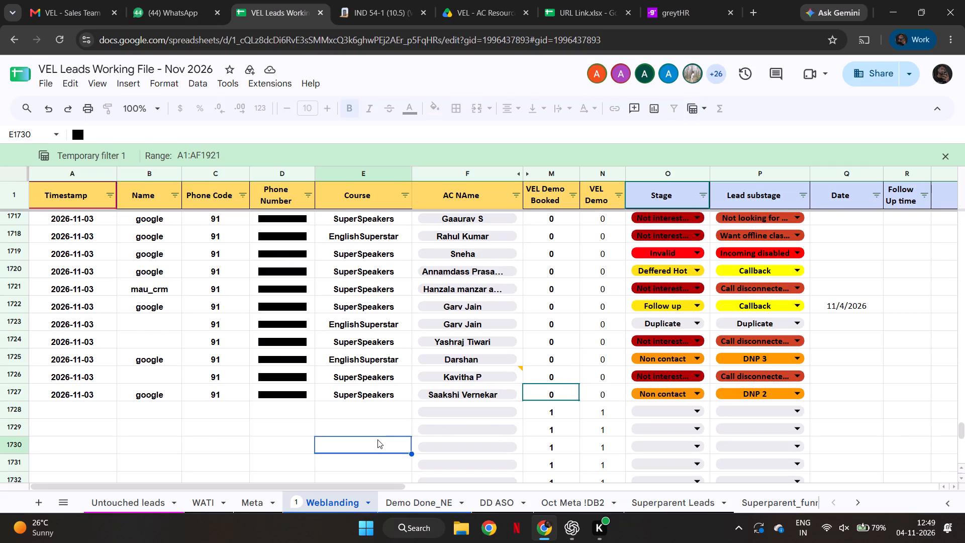
Examine the stages and substages of the 2 and 3 November leads.
{"action": "scroll", "coordinate": [377, 439], "scroll_direction": "up", "scroll_amount": 4}
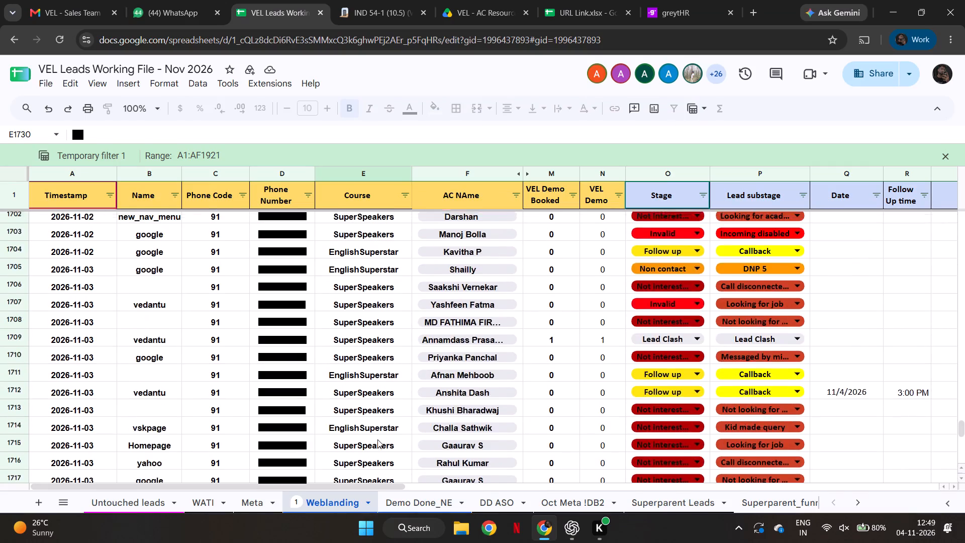
{"action": "scroll", "coordinate": [377, 439], "scroll_direction": "up", "scroll_amount": 4}
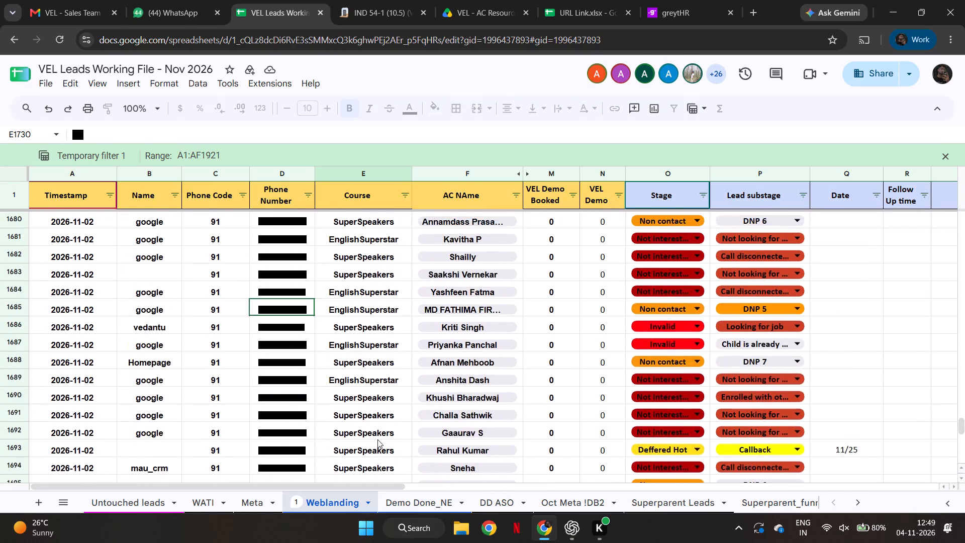
{"action": "scroll", "coordinate": [377, 439], "scroll_direction": "up", "scroll_amount": 2}
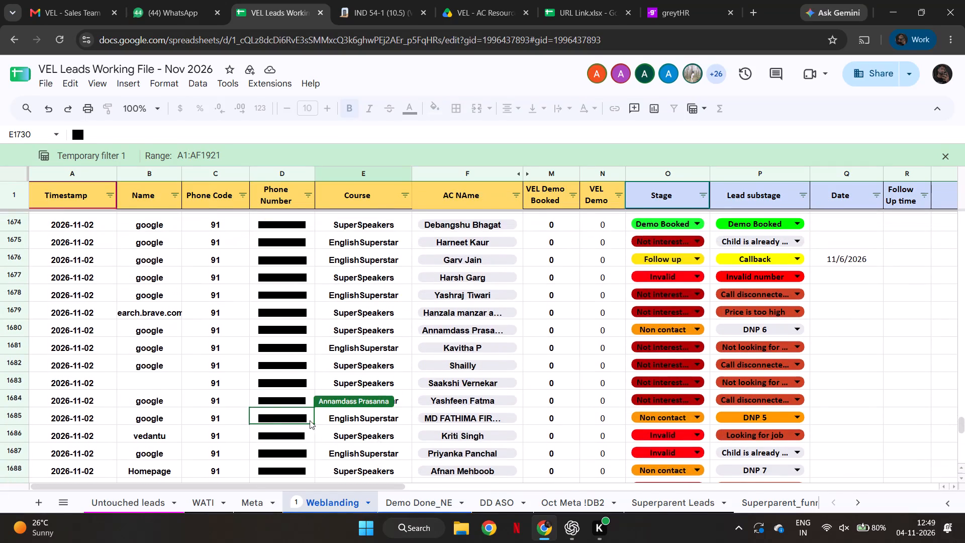
{"action": "scroll", "coordinate": [405, 399], "scroll_direction": "up", "scroll_amount": 1}
{"action": "scroll", "coordinate": [405, 399], "scroll_direction": "down", "scroll_amount": 4}
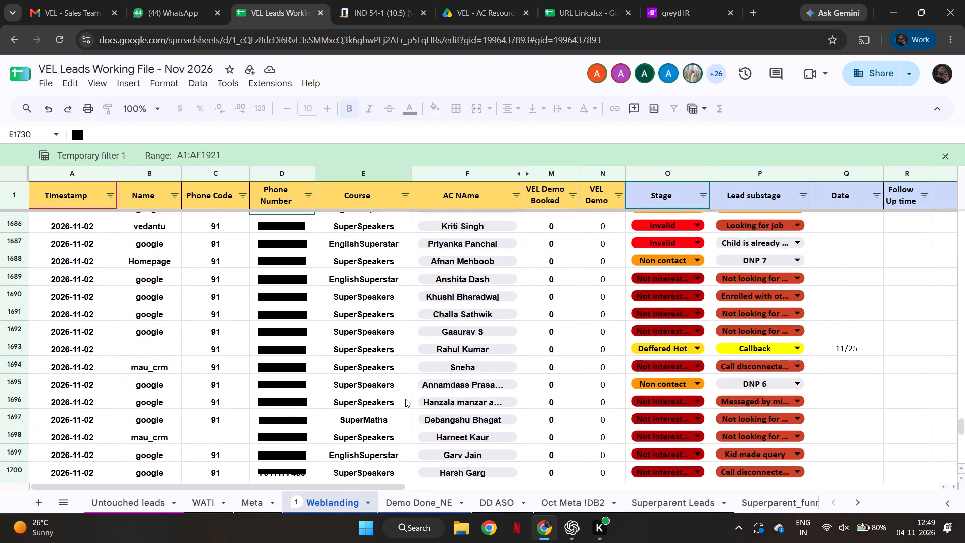
{"action": "scroll", "coordinate": [405, 399], "scroll_direction": "down", "scroll_amount": 2}
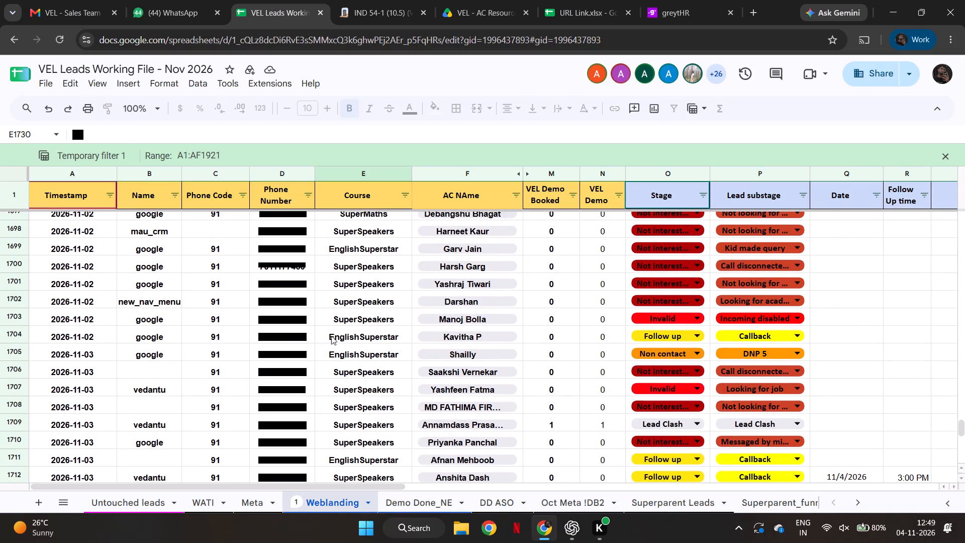
{"action": "left_click", "coordinate": [307, 334]}
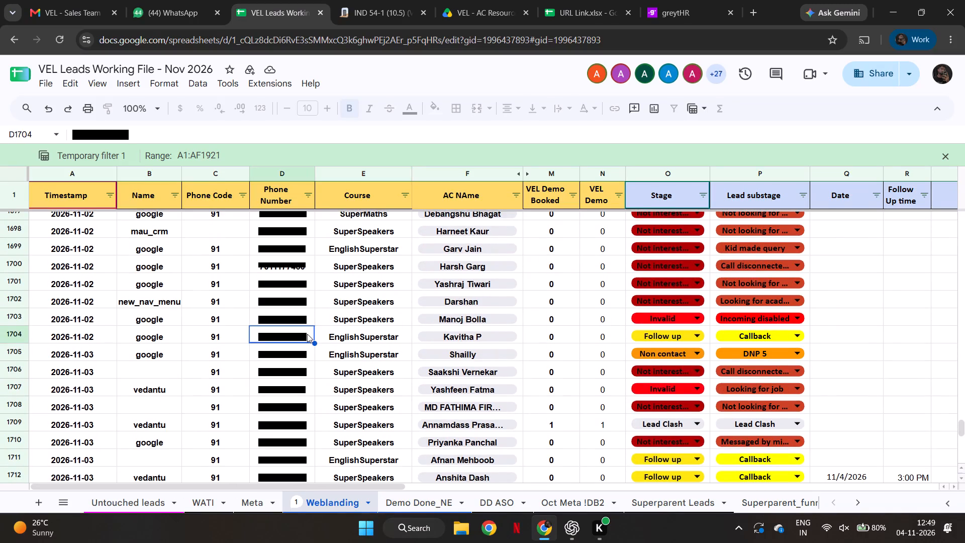
Copy the phone number of the Non contact, DNP 6 lead in row 1695.
{"action": "scroll", "coordinate": [307, 334], "scroll_direction": "up", "scroll_amount": 3}
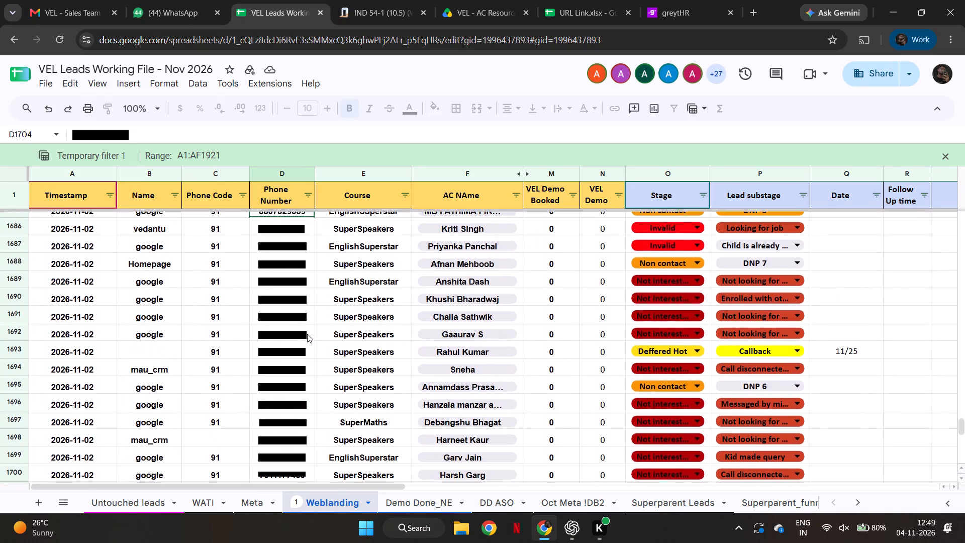
{"action": "scroll", "coordinate": [307, 334], "scroll_direction": "up", "scroll_amount": 1}
{"action": "left_click", "coordinate": [280, 384]}
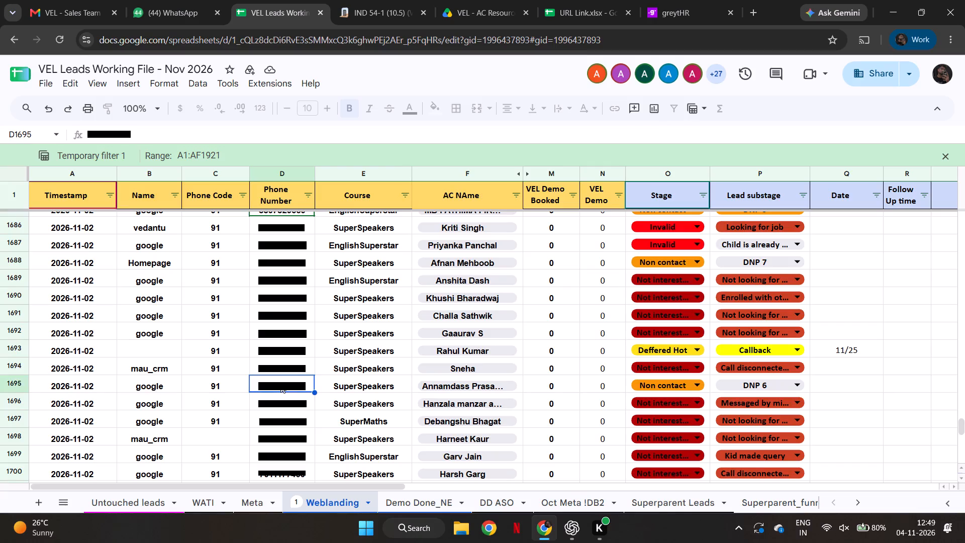
{"action": "key", "text": "ctrl+c"}
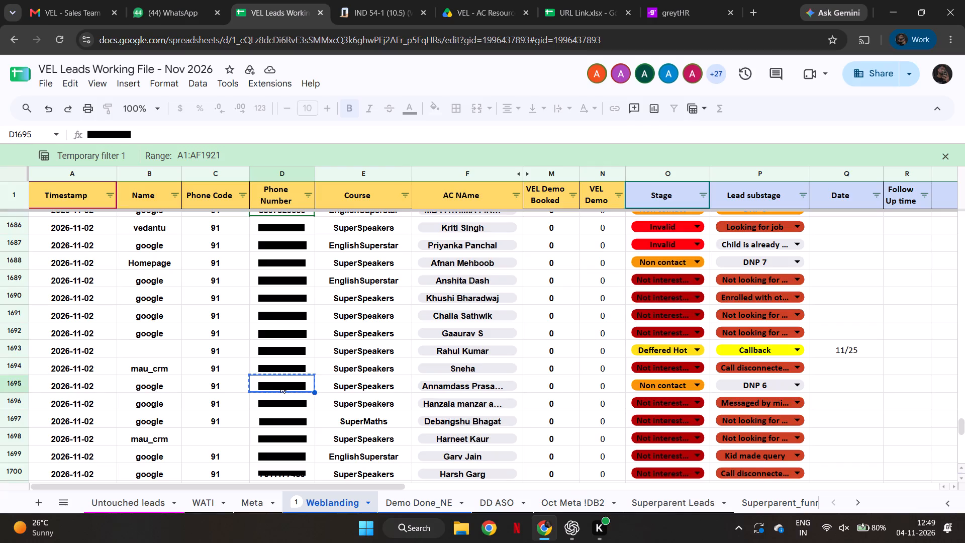
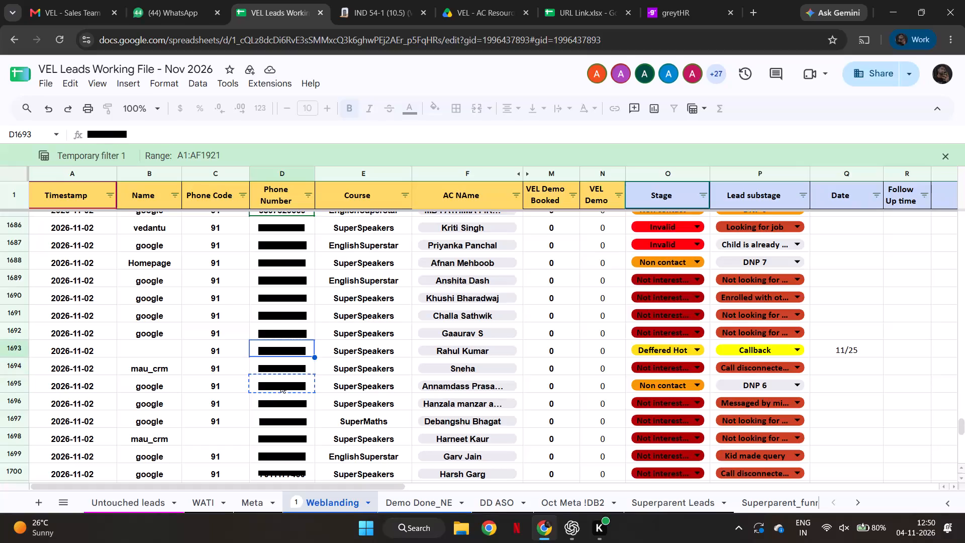
Copy the phone number of the Deffered Hot, Callback lead in row 1693.
{"action": "key", "text": "ctrl+c"}
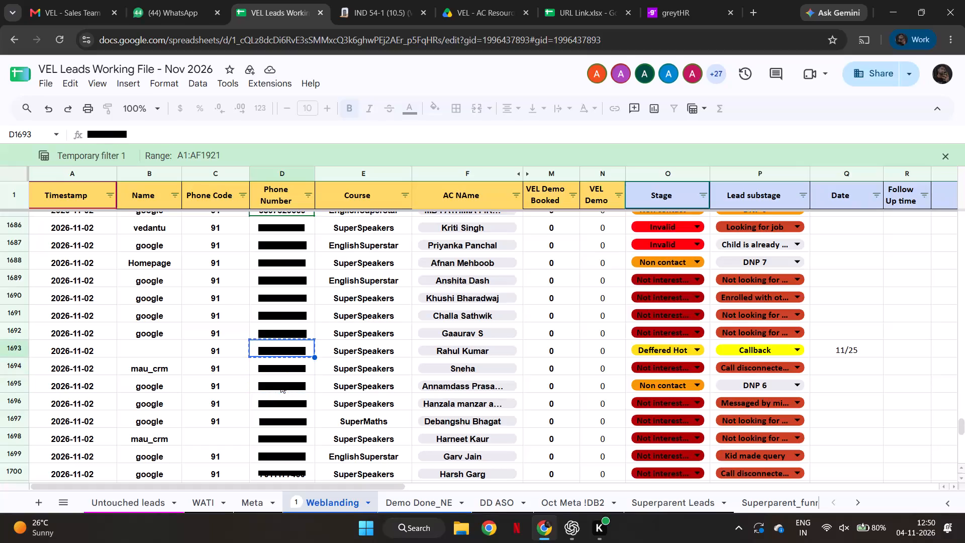
Refresh and check the IND vs NZ live score page on CREX, and return to the VEL leads sheet.
{"action": "left_click", "coordinate": [377, 4]}
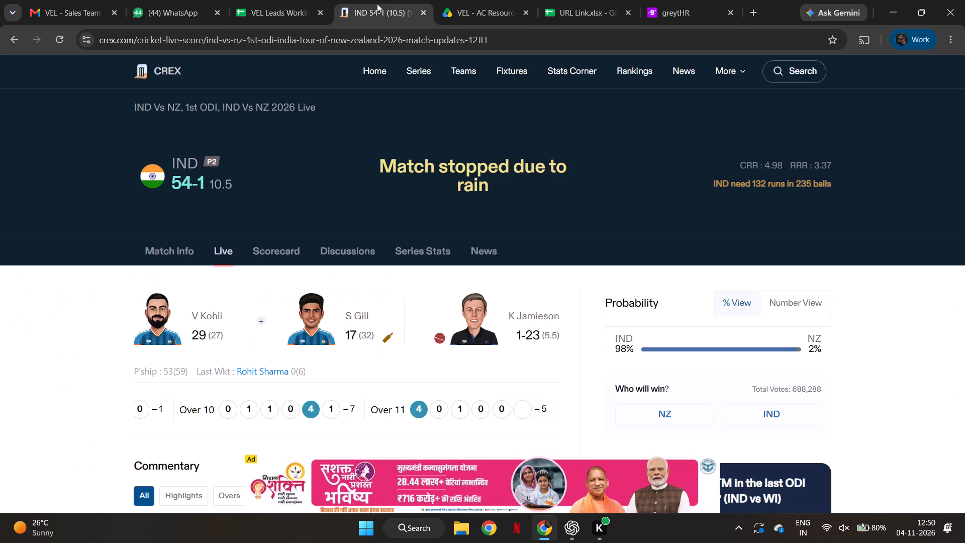
{"action": "left_click", "coordinate": [61, 36]}
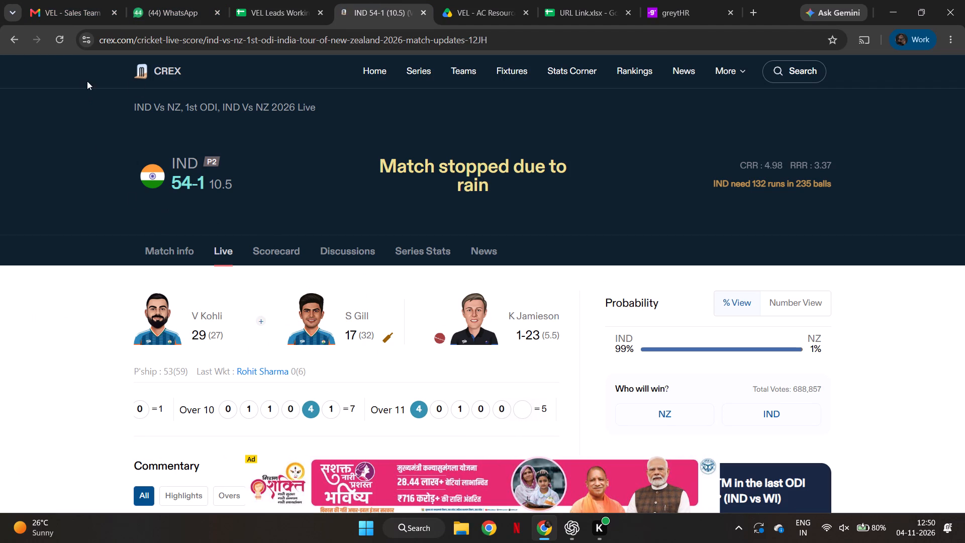
{"action": "left_click", "coordinate": [262, 21]}
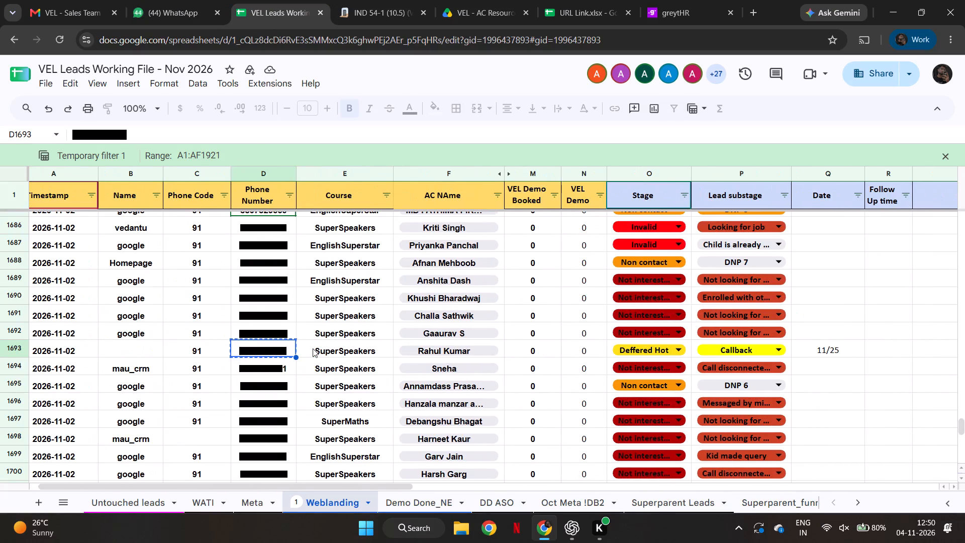
Copy the phone number of the Non contact, DNP 7 lead in row 1688.
{"action": "scroll", "coordinate": [313, 348], "scroll_direction": "up", "scroll_amount": 1}
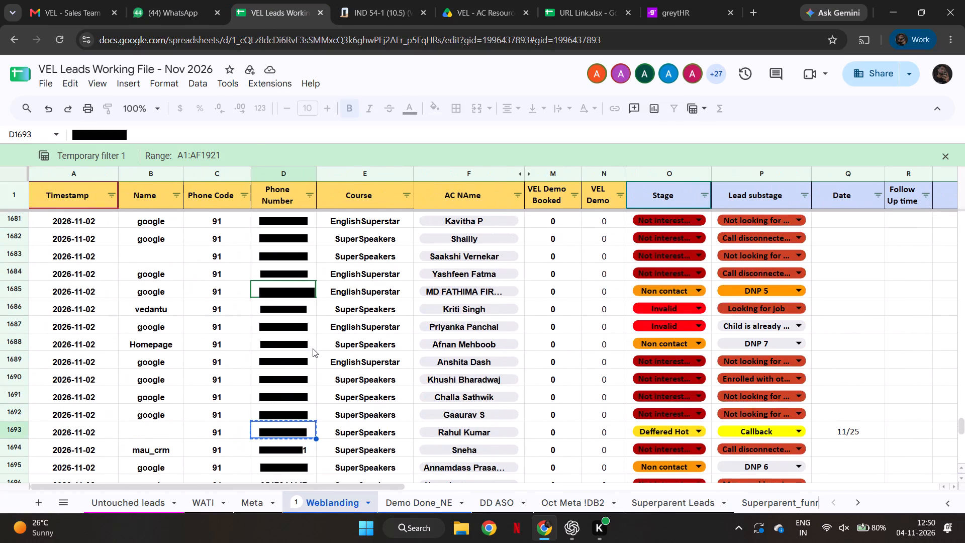
{"action": "left_click", "coordinate": [301, 342]}
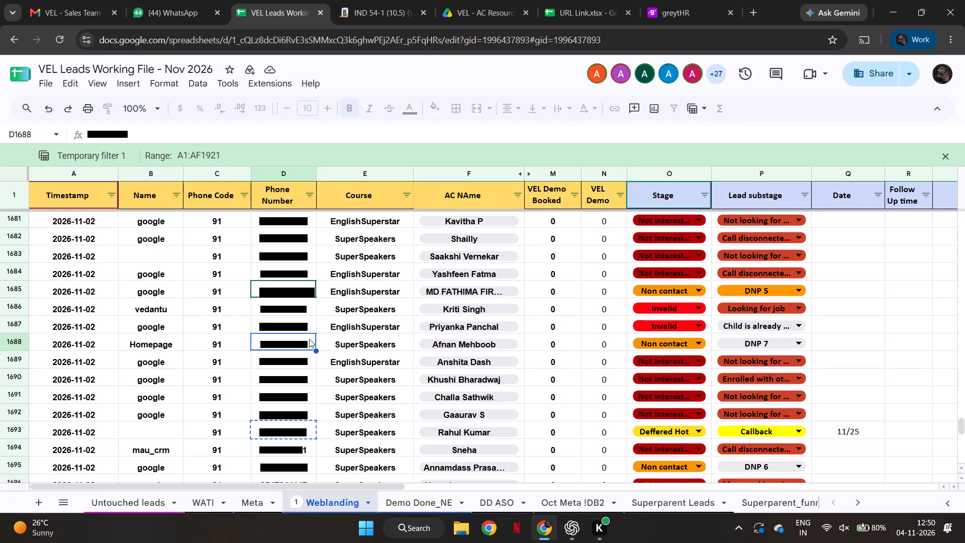
{"action": "key", "text": "ctrl+c"}
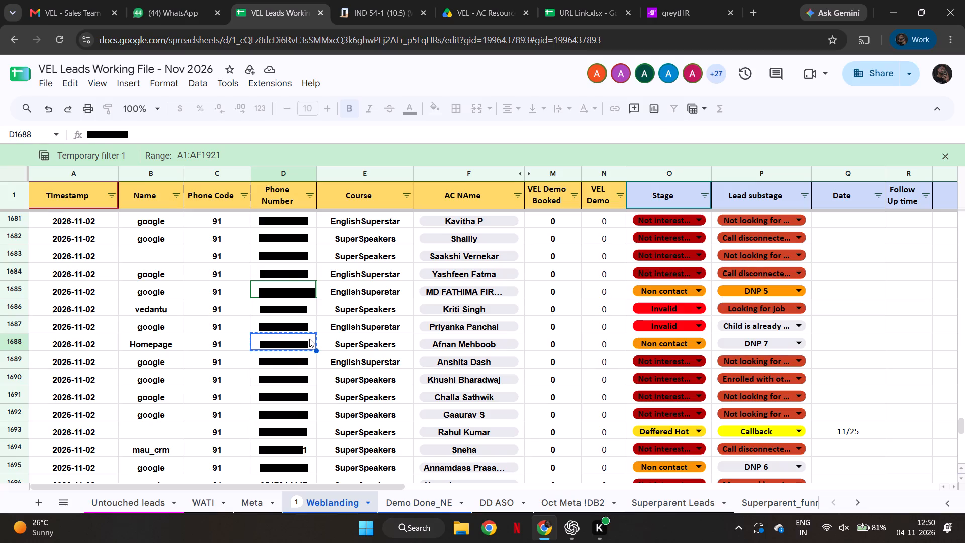
Examine the stages and substages of the 2 November leads from row 1688 up to row 1673.
{"action": "key", "text": "Up"}
{"action": "key", "text": "Up"}
{"action": "key", "text": "Up"}
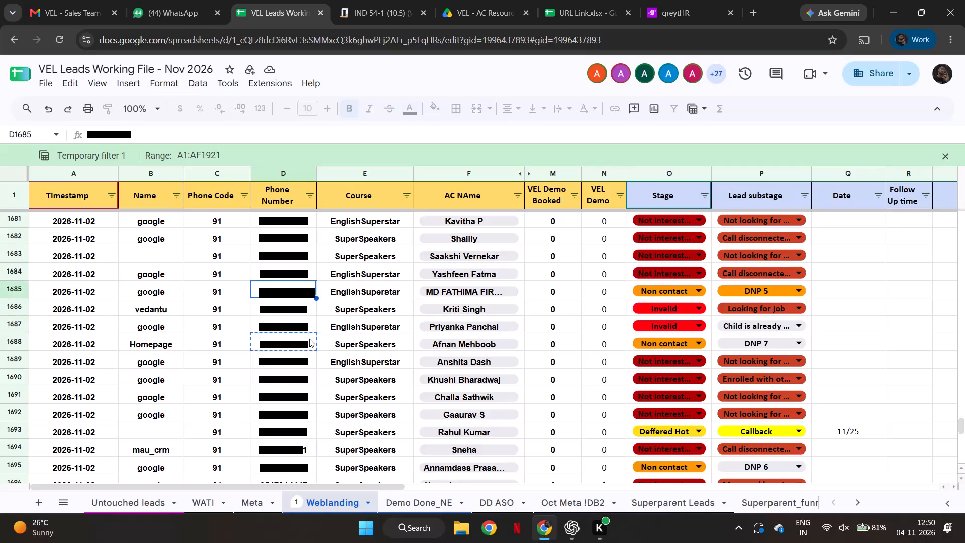
{"action": "key", "text": "Up"}
{"action": "key", "text": "Up"}
{"action": "key", "text": "Up"}
{"action": "key", "text": "Up"}
{"action": "key", "text": "Up"}
{"action": "key", "text": "Up"}
{"action": "key", "text": "Up"}
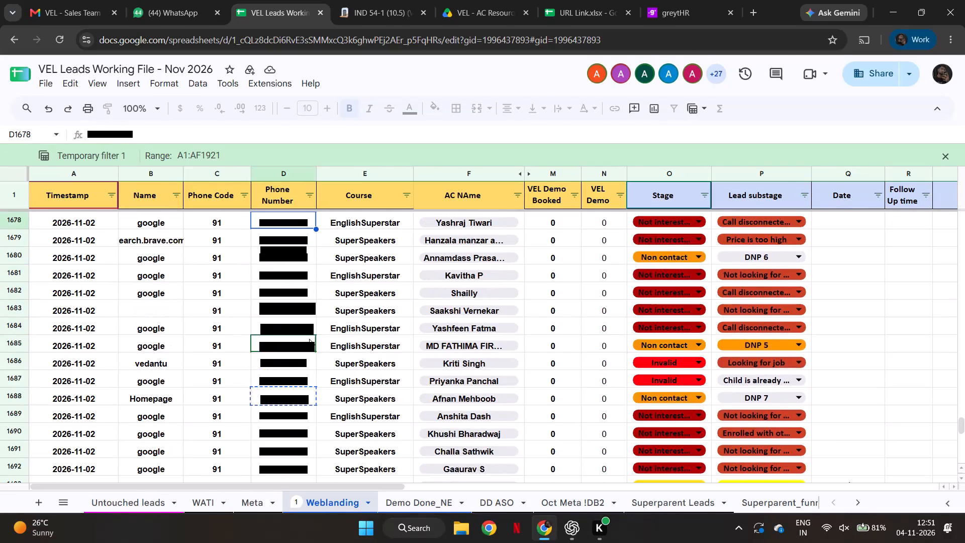
{"action": "key", "text": "Up"}
{"action": "key", "text": "Up"}
{"action": "key", "text": "Up"}
{"action": "key", "text": "Up"}
{"action": "key", "text": "Up"}
Copy the phone number of the Non contact, DNP 6 lead in row 1680.
{"action": "key", "text": "Down"}
{"action": "key", "text": "Down"}
{"action": "key", "text": "Down"}
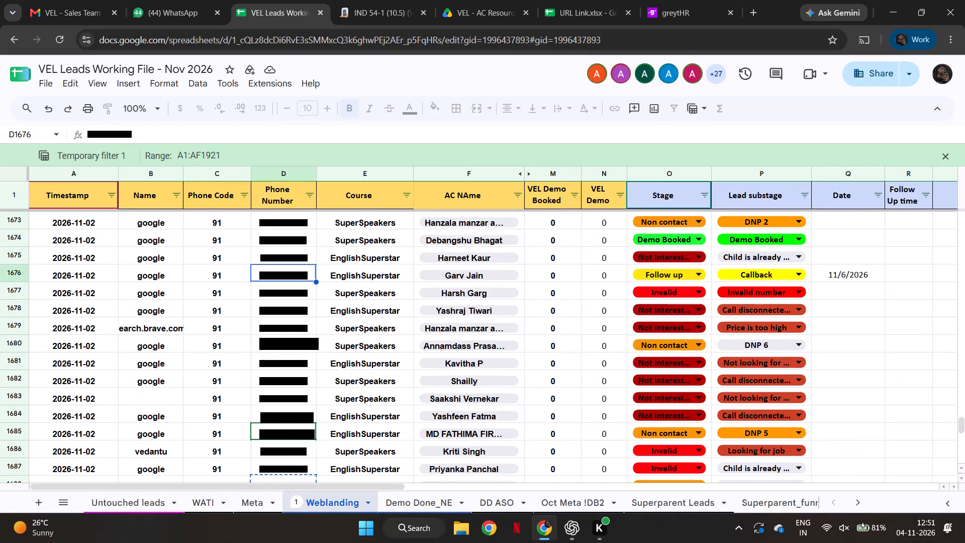
{"action": "key", "text": "Down"}
{"action": "key", "text": "Down"}
{"action": "key", "text": "Down"}
{"action": "key", "text": "Down"}
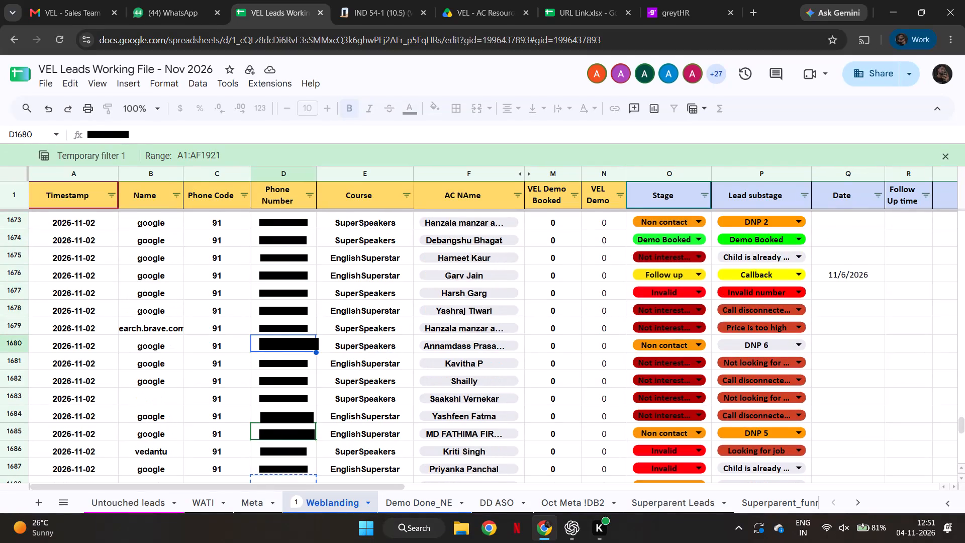
{"action": "key", "text": "ctrl+c"}
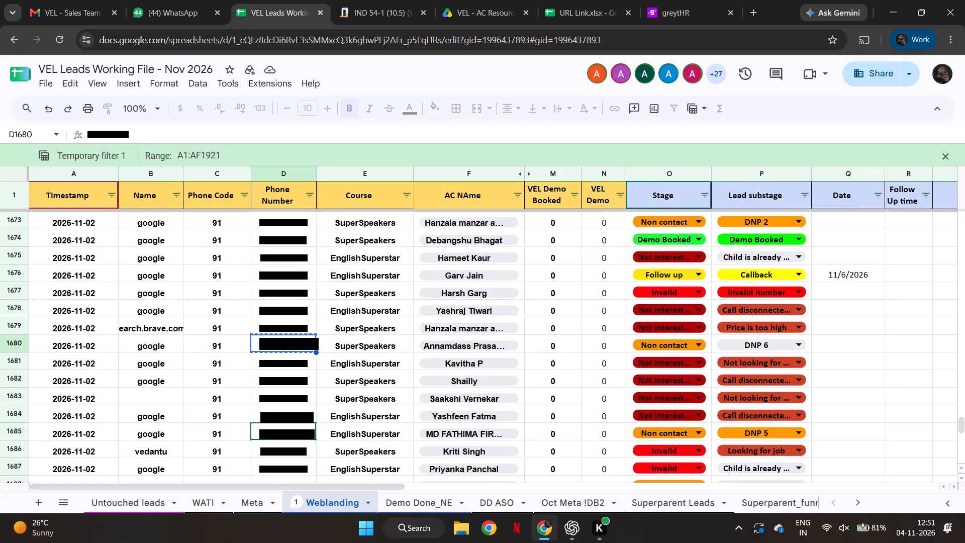
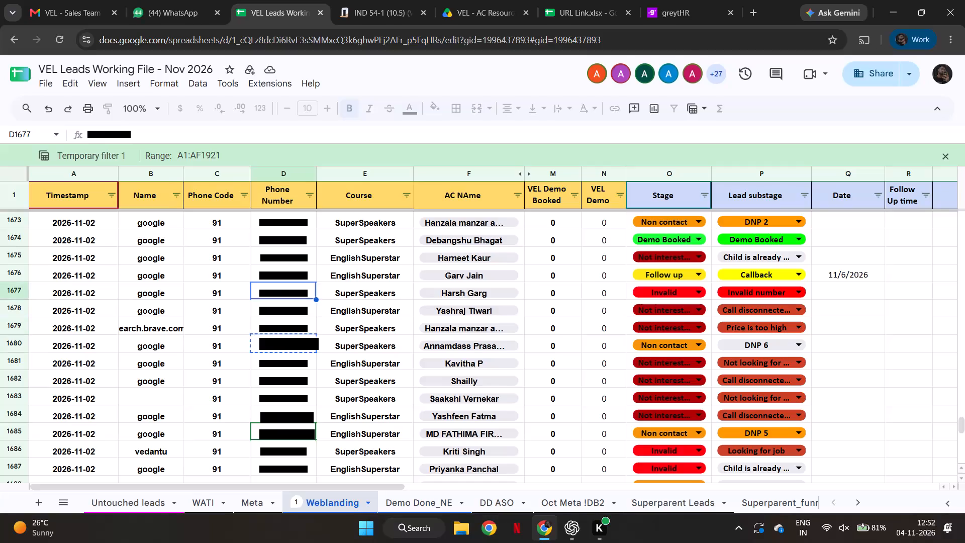
Look over the lead stages in the Oct Meta !DB2 sheet, browse the file's other sheets, and return to the Weblanding sheet.
{"action": "key", "text": "Up"}
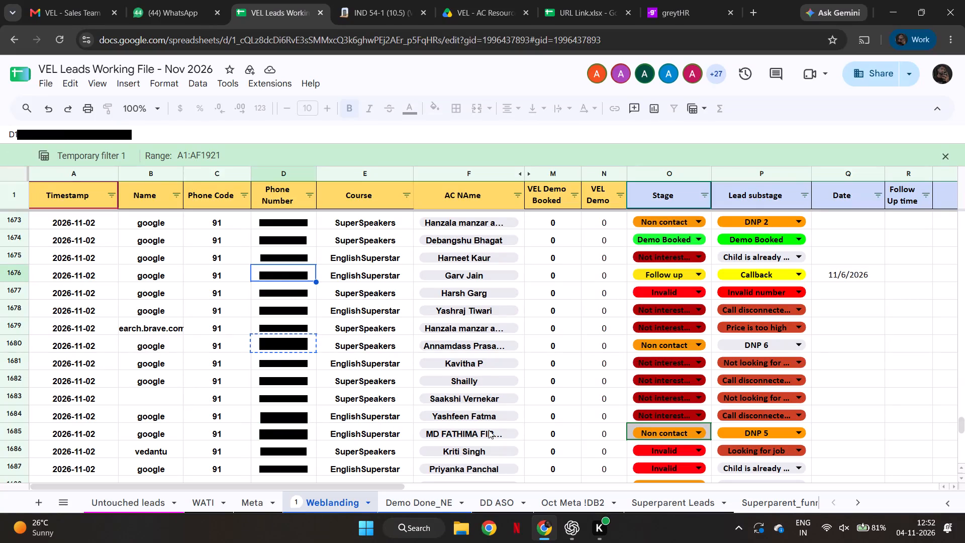
{"action": "left_click", "coordinate": [565, 499]}
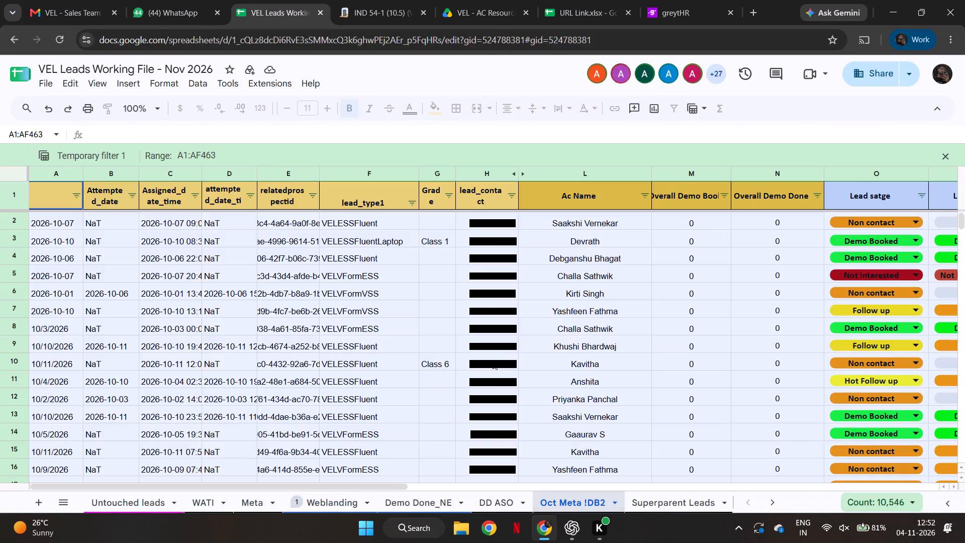
{"action": "scroll", "coordinate": [493, 360], "scroll_direction": "left", "scroll_amount": 4}
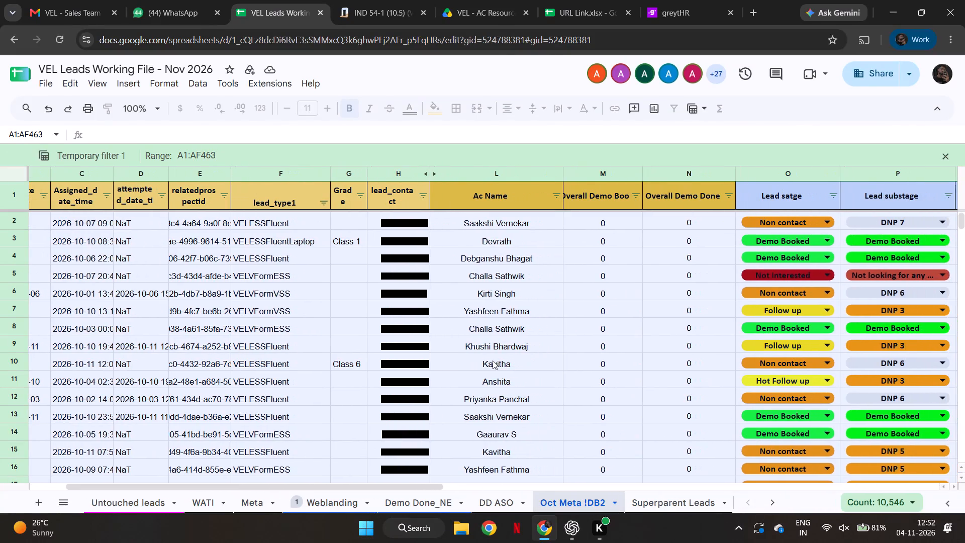
{"action": "scroll", "coordinate": [531, 506], "scroll_direction": "left", "scroll_amount": 2}
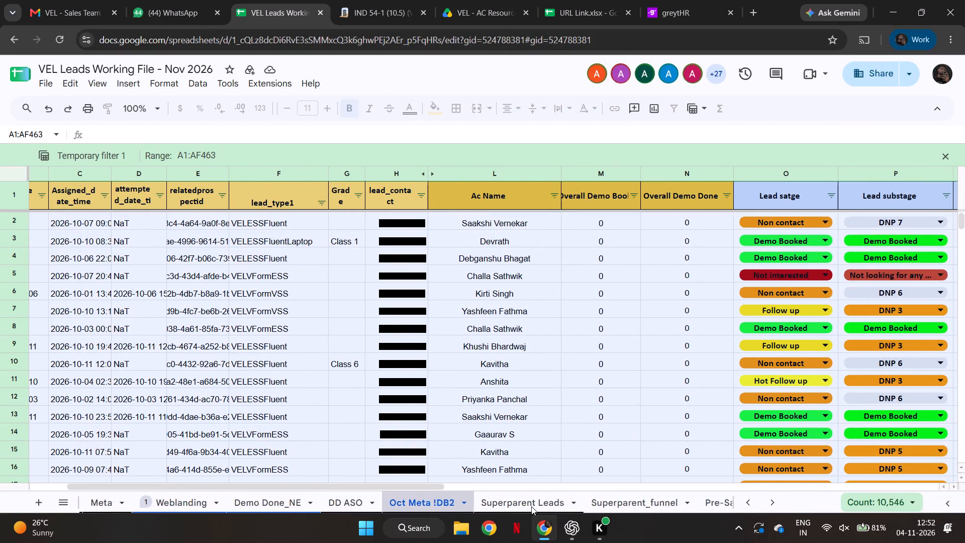
{"action": "scroll", "coordinate": [531, 506], "scroll_direction": "left", "scroll_amount": 2}
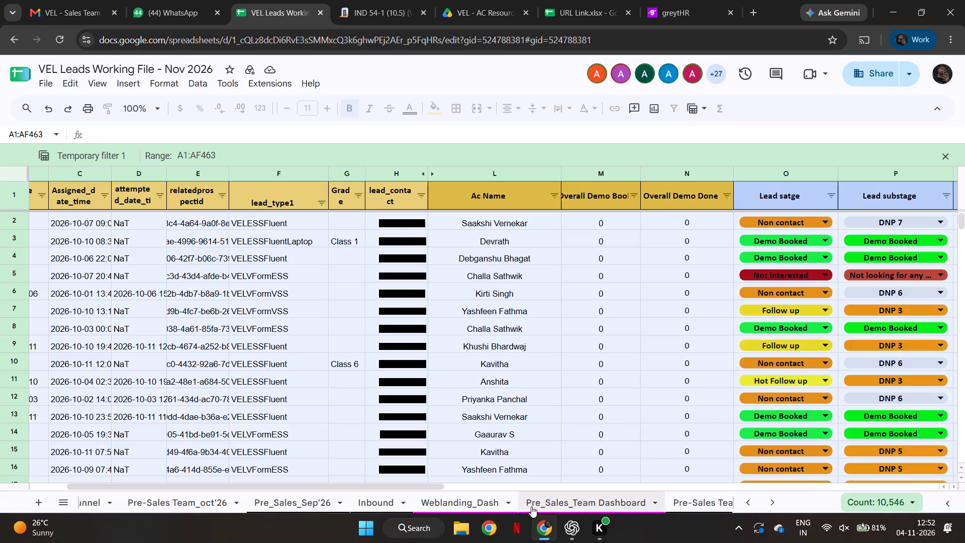
{"action": "scroll", "coordinate": [531, 506], "scroll_direction": "right", "scroll_amount": 1}
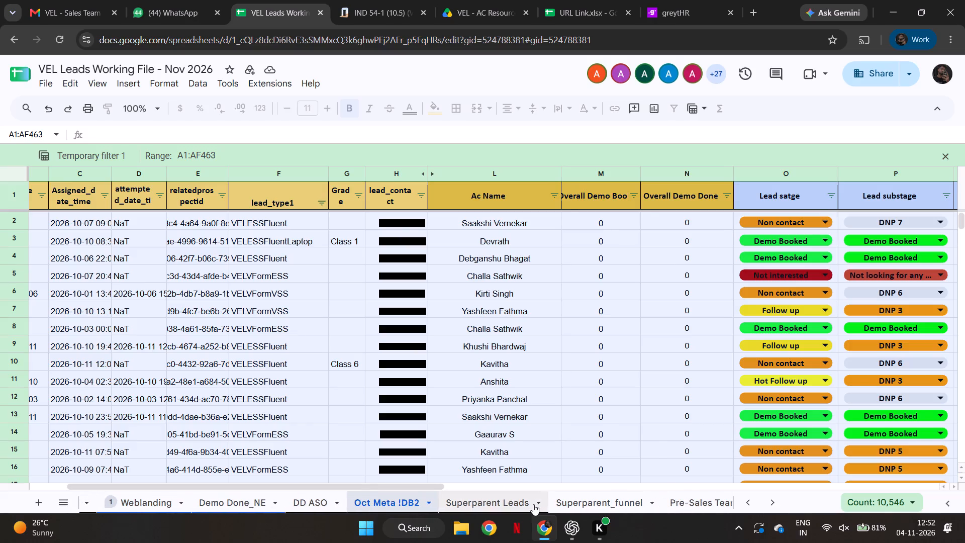
{"action": "scroll", "coordinate": [533, 504], "scroll_direction": "right", "scroll_amount": 1}
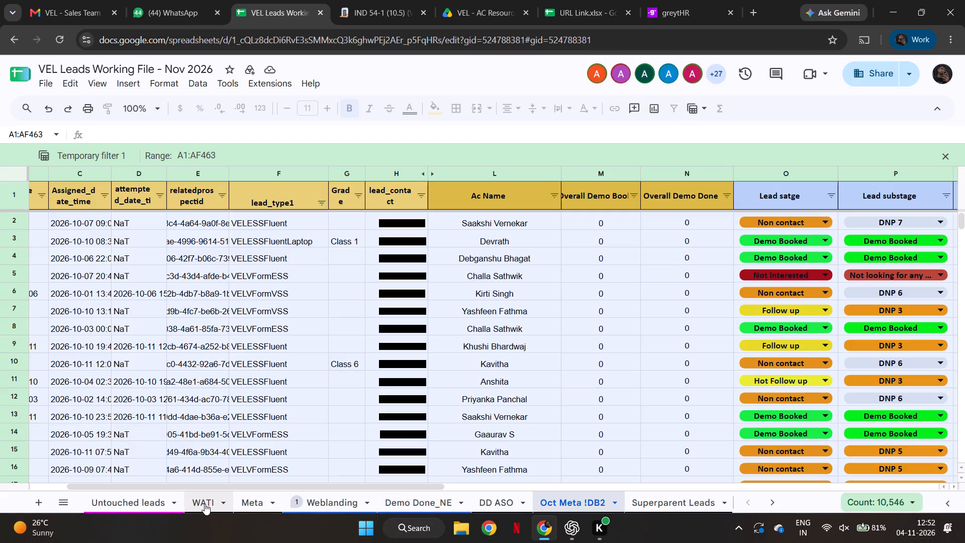
{"action": "left_click", "coordinate": [322, 508]}
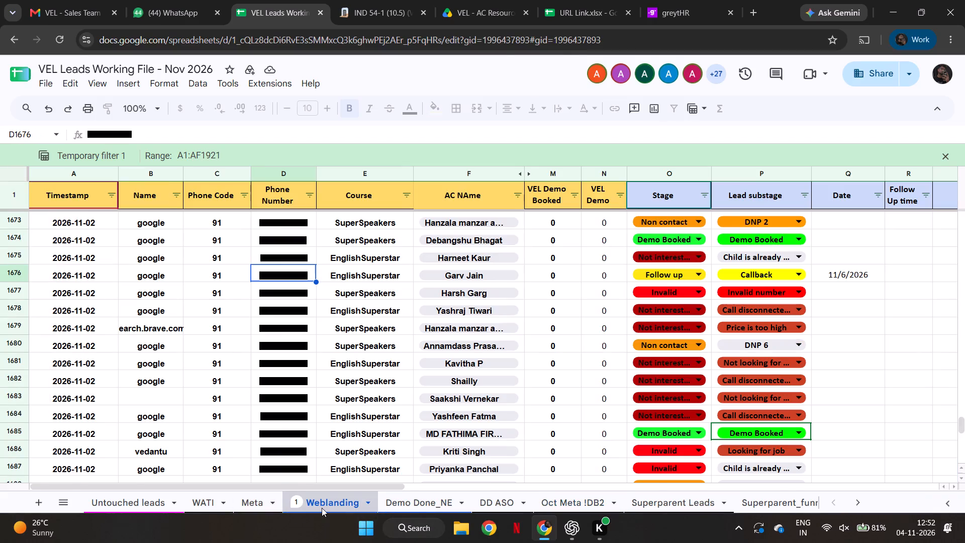
Filter the Weblanding sheet's Stage column to show only Demo Booked leads.
{"action": "scroll", "coordinate": [330, 327], "scroll_direction": "down", "scroll_amount": 4}
{"action": "scroll", "coordinate": [330, 327], "scroll_direction": "up", "scroll_amount": 2}
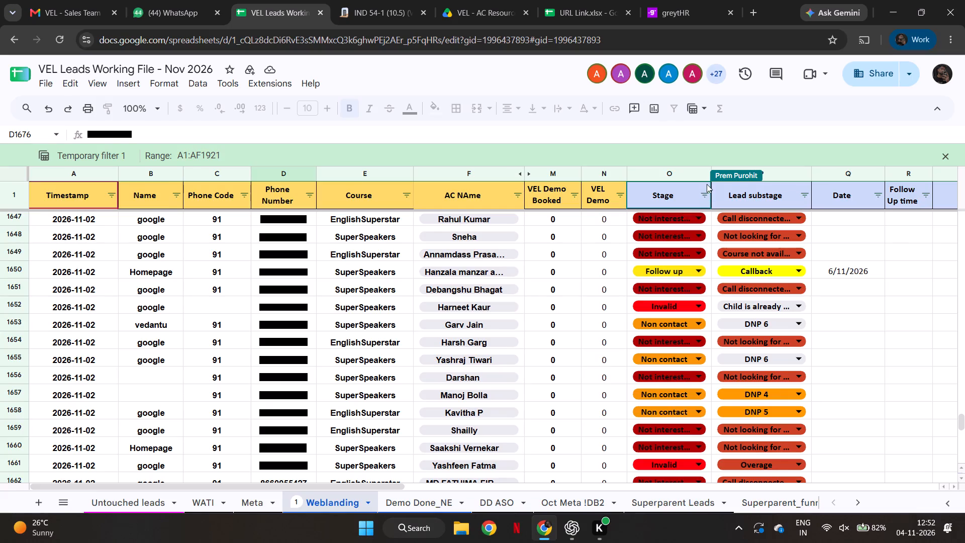
{"action": "left_click", "coordinate": [704, 192]}
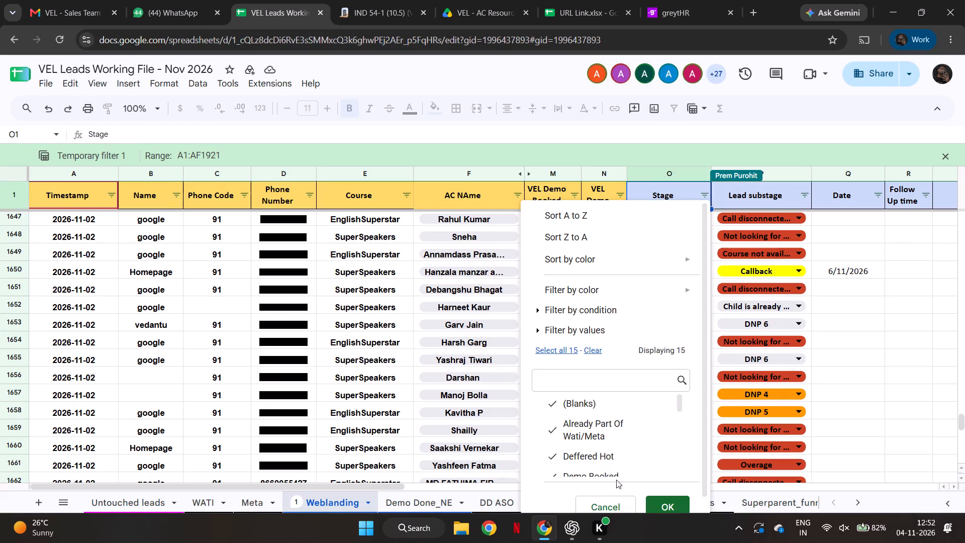
{"action": "left_click", "coordinate": [591, 348]}
{"action": "left_click", "coordinate": [595, 348]}
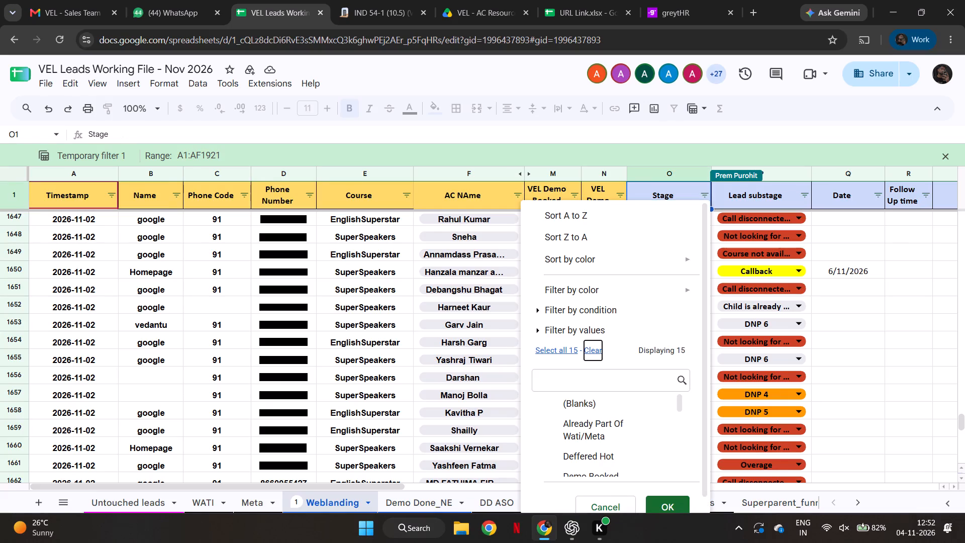
{"action": "left_click", "coordinate": [576, 383]}
{"action": "type", "text": "de"}
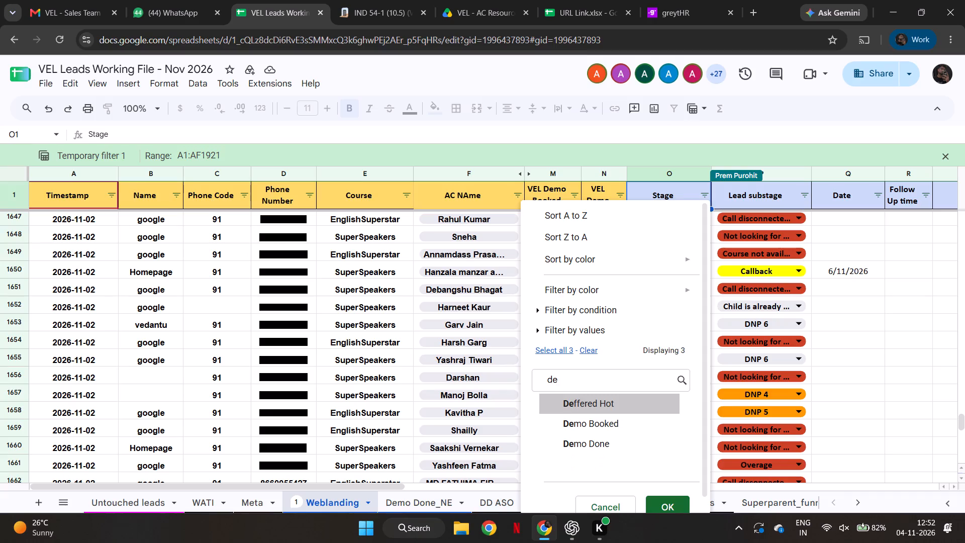
{"action": "left_click", "coordinate": [578, 432]}
{"action": "left_click", "coordinate": [667, 504]}
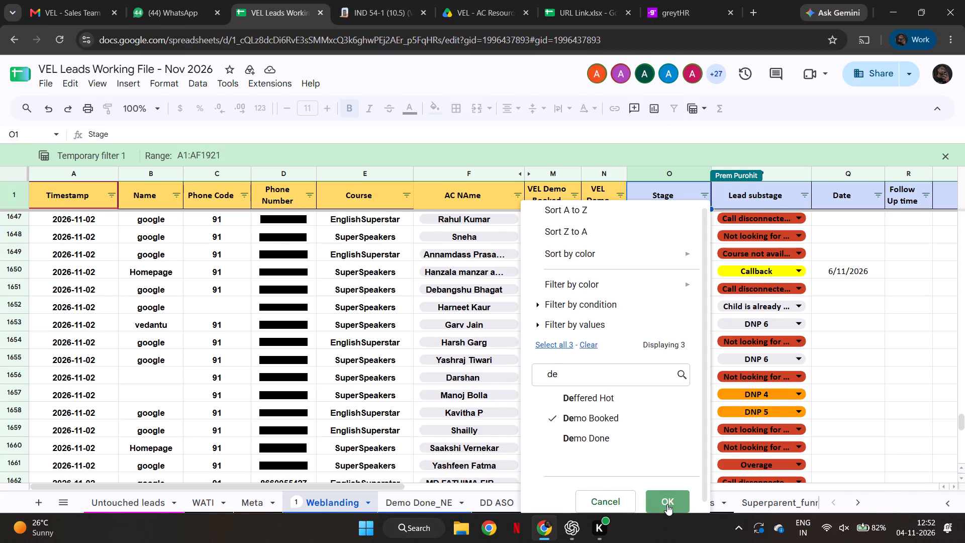
Filter the VEL Demo Booked column to exclude value 1, keeping only leads with value 0.
{"action": "scroll", "coordinate": [692, 293], "scroll_direction": "up", "scroll_amount": 14}
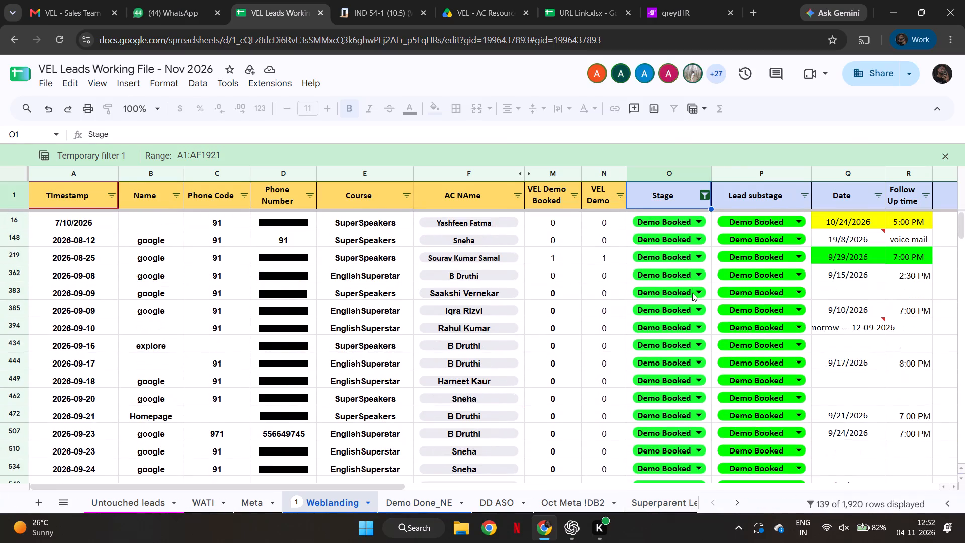
{"action": "scroll", "coordinate": [692, 293], "scroll_direction": "up", "scroll_amount": 7}
{"action": "left_click", "coordinate": [576, 198]}
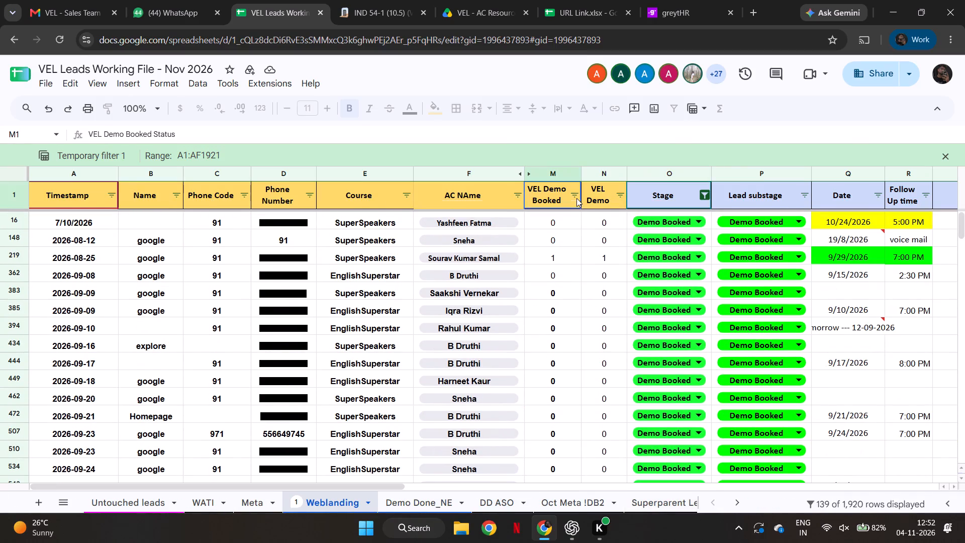
{"action": "left_click", "coordinate": [428, 421]}
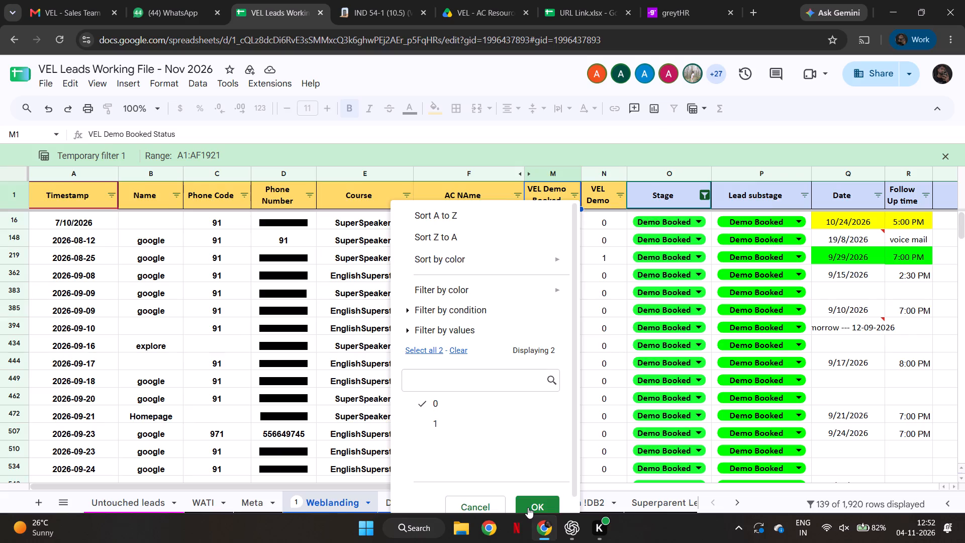
{"action": "left_click", "coordinate": [528, 507]}
Look through the filtered Demo Booked leads and copy the phone number of the 7/10/2026 lead in row 16.
{"action": "scroll", "coordinate": [564, 361], "scroll_direction": "down", "scroll_amount": 3}
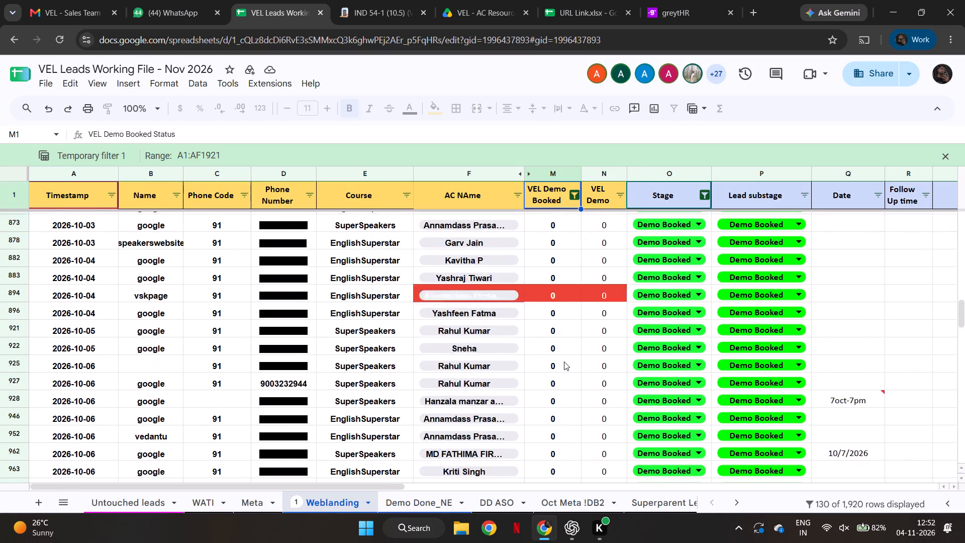
{"action": "scroll", "coordinate": [564, 361], "scroll_direction": "down", "scroll_amount": 12}
{"action": "scroll", "coordinate": [564, 361], "scroll_direction": "up", "scroll_amount": 10}
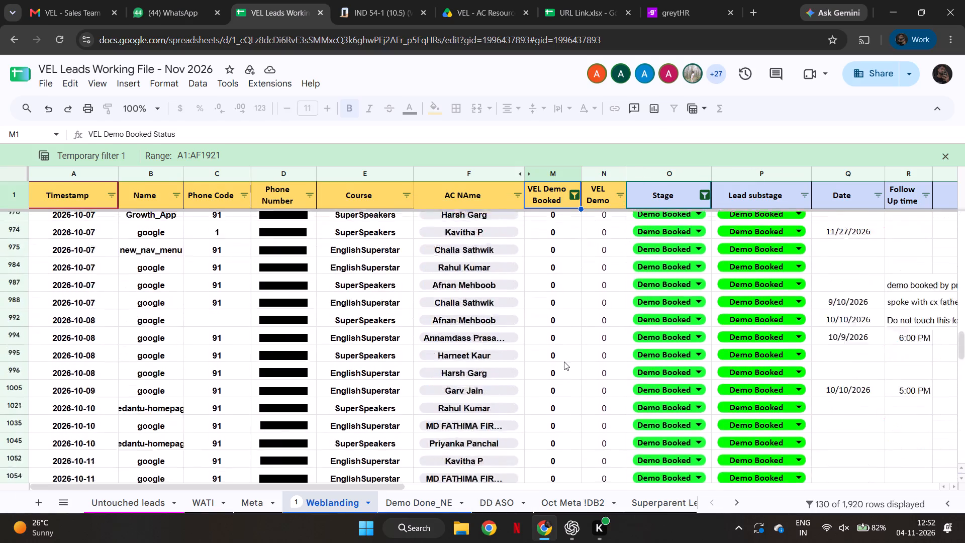
{"action": "scroll", "coordinate": [564, 361], "scroll_direction": "up", "scroll_amount": 7}
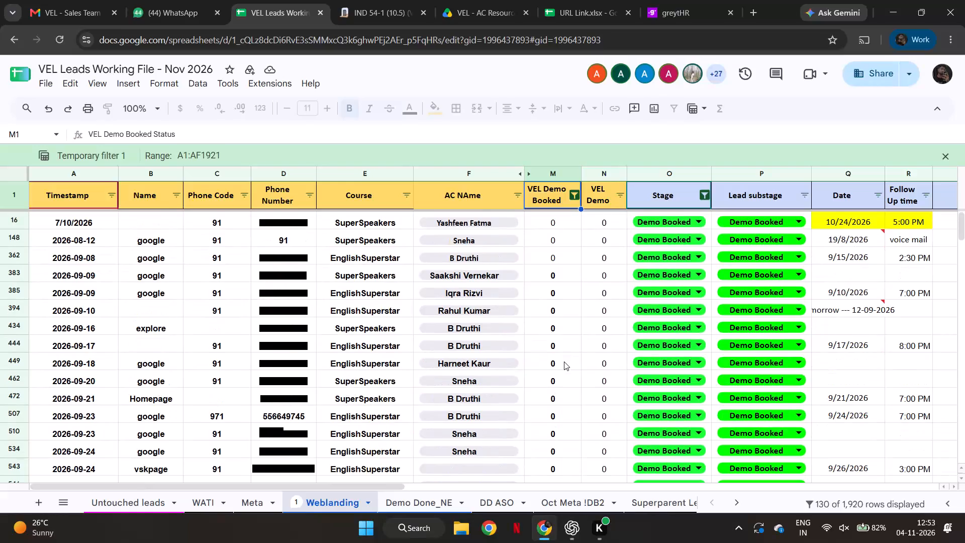
{"action": "scroll", "coordinate": [512, 300], "scroll_direction": "up", "scroll_amount": 2}
{"action": "left_click", "coordinate": [304, 227]}
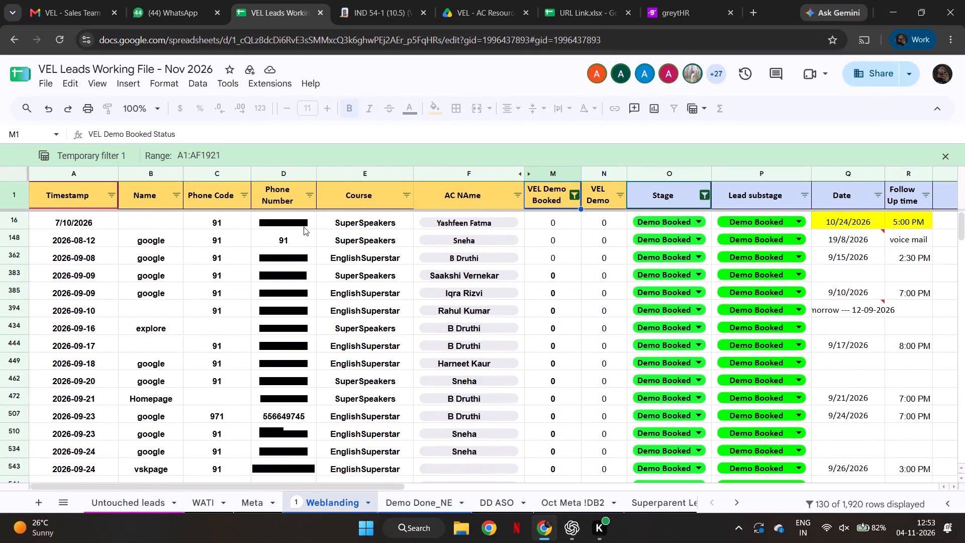
{"action": "key", "text": "ctrl+c"}
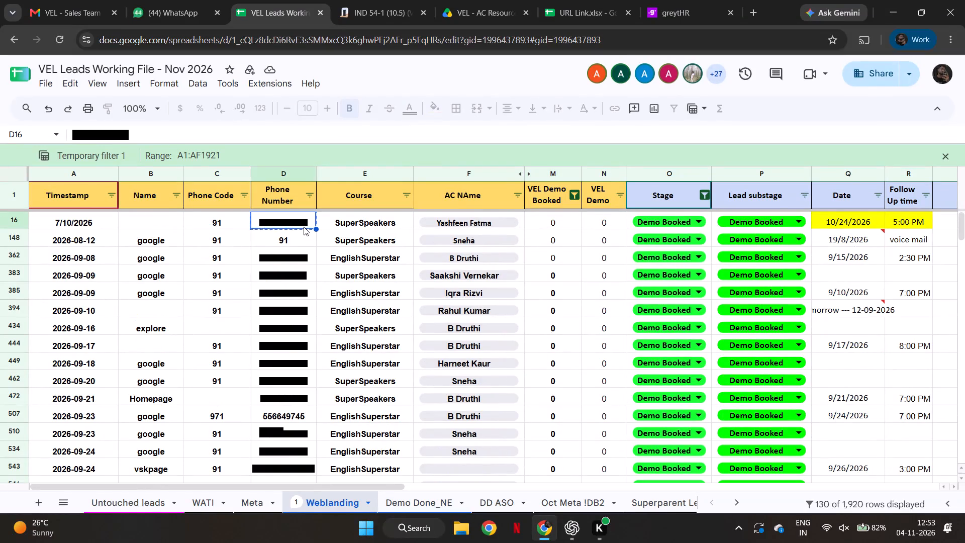
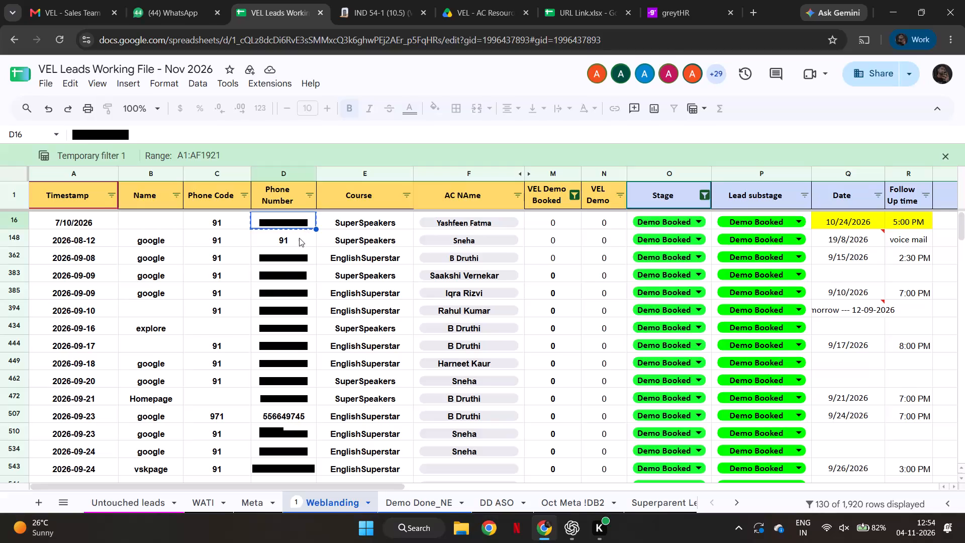
Change the stage of the 7/10/2026 SuperSpeakers lead in row 16 to Not interested.
{"action": "scroll", "coordinate": [299, 238], "scroll_direction": "left", "scroll_amount": 1}
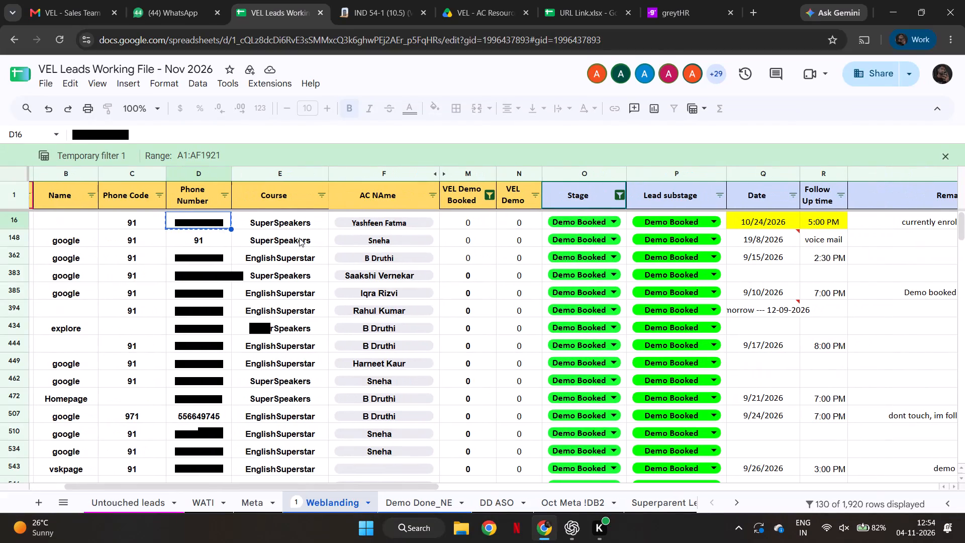
{"action": "scroll", "coordinate": [299, 238], "scroll_direction": "left", "scroll_amount": 1}
{"action": "scroll", "coordinate": [299, 238], "scroll_direction": "right", "scroll_amount": 2}
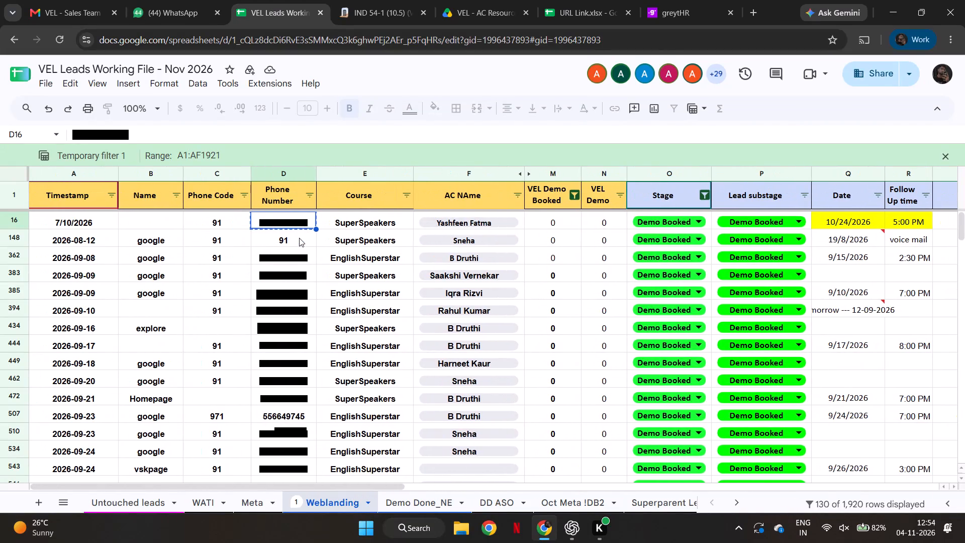
{"action": "left_click", "coordinate": [404, 217]}
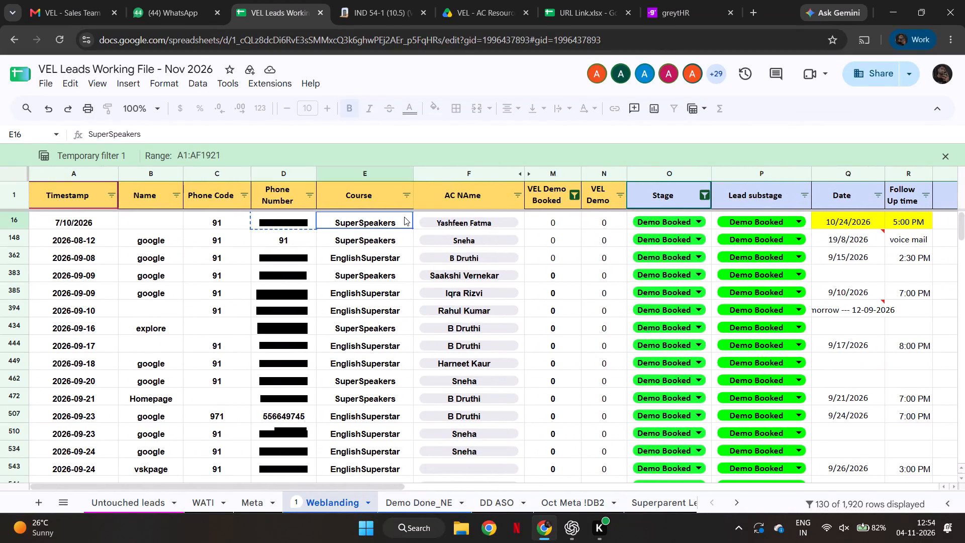
{"action": "left_click", "coordinate": [695, 223]}
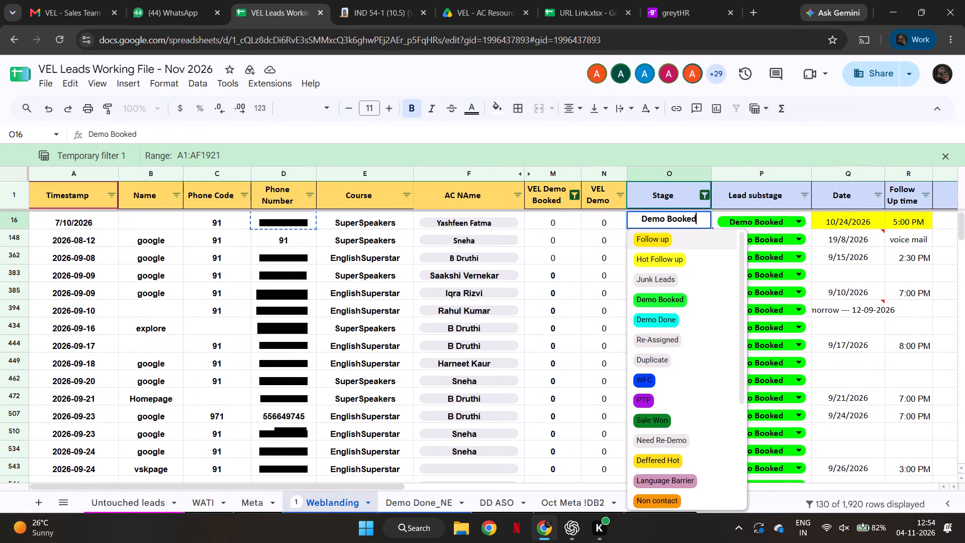
{"action": "scroll", "coordinate": [704, 411], "scroll_direction": "down", "scroll_amount": 5}
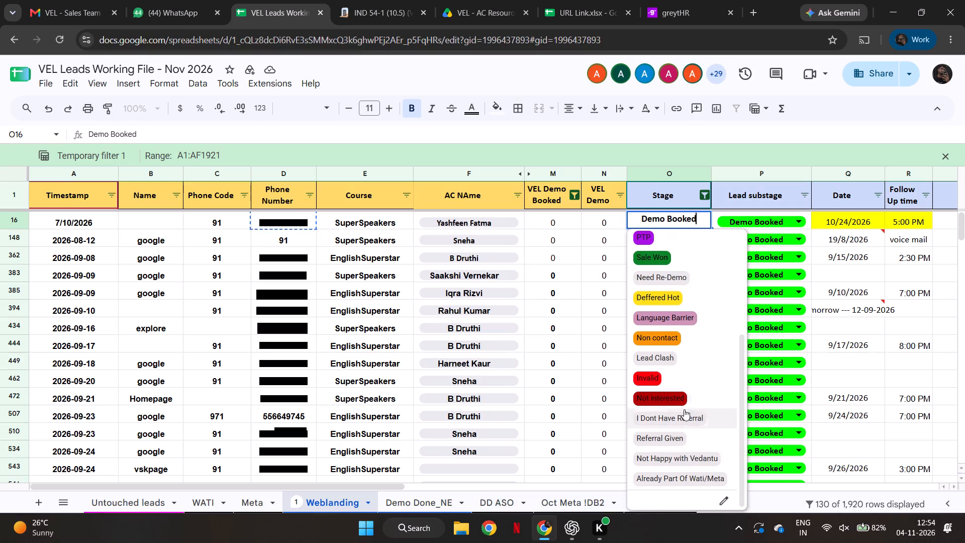
{"action": "left_click", "coordinate": [673, 401]}
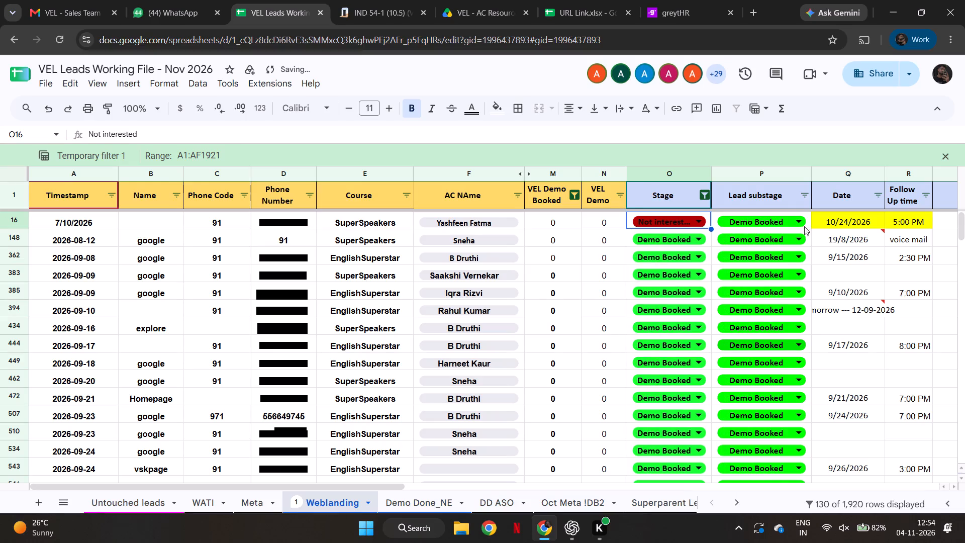
Set the lead substage of the row 16 lead to "FUP - will enroll within 3 months".
{"action": "left_click", "coordinate": [793, 219]}
{"action": "scroll", "coordinate": [756, 417], "scroll_direction": "down", "scroll_amount": 1}
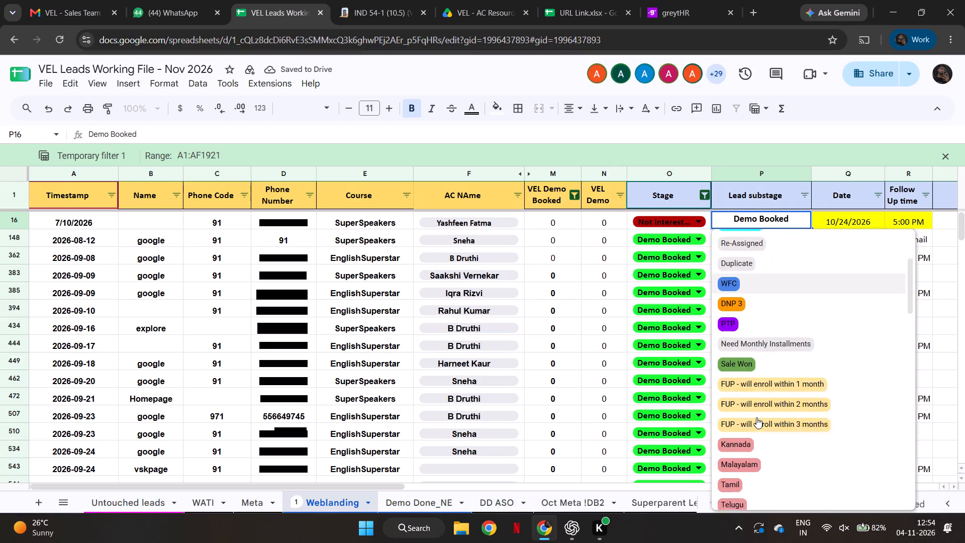
{"action": "scroll", "coordinate": [756, 417], "scroll_direction": "down", "scroll_amount": 2}
{"action": "left_click", "coordinate": [820, 328]}
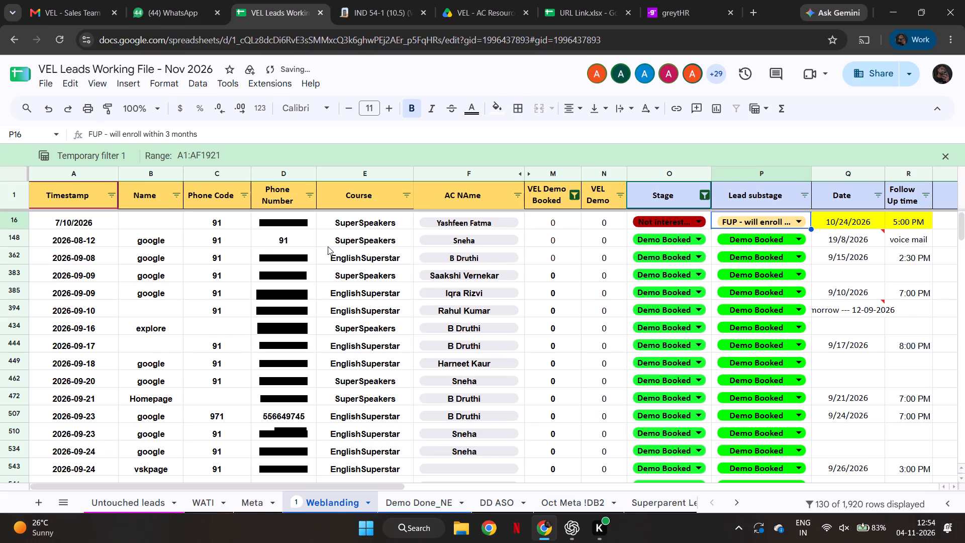
Copy the phone number of the 2026-09-08 EnglishSuperstar lead in row 362.
{"action": "left_click", "coordinate": [302, 257]}
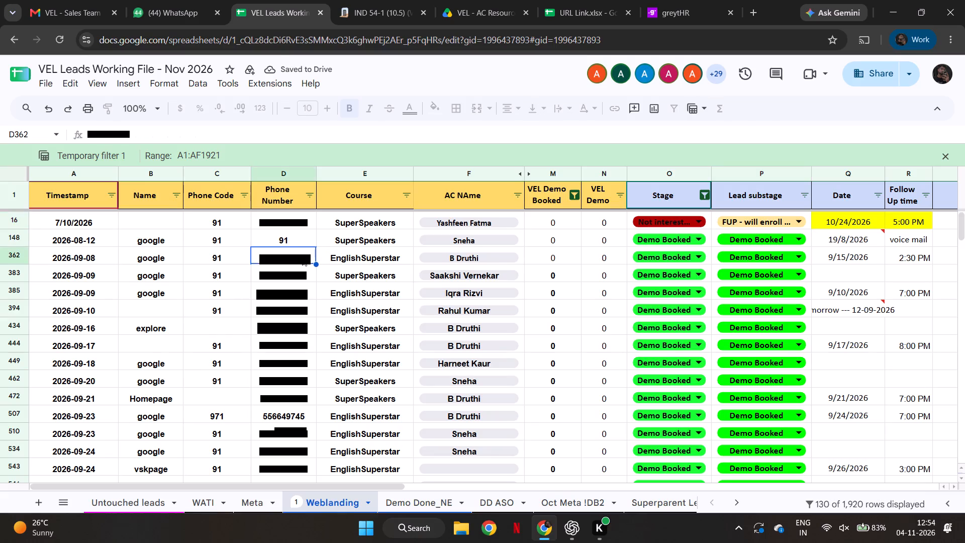
{"action": "key", "text": "ctrl+c"}
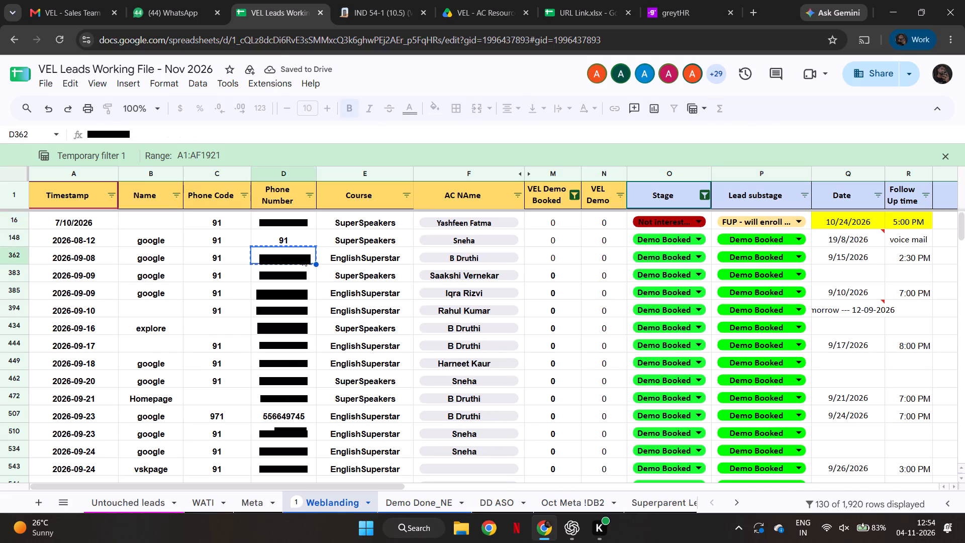
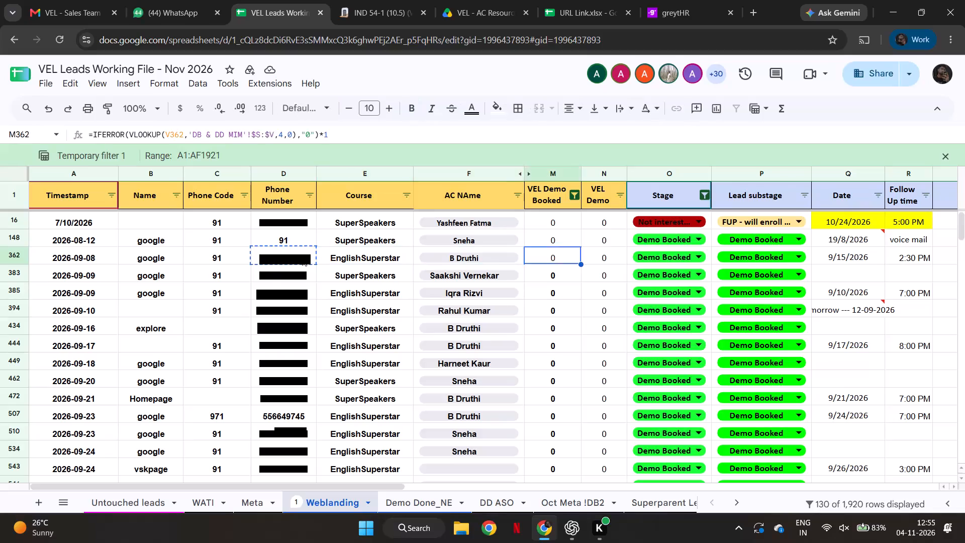
Copy the phone number of the 2026-09-09 SuperSpeakers lead in row 383.
{"action": "key", "text": "Right"}
{"action": "key", "text": "Right"}
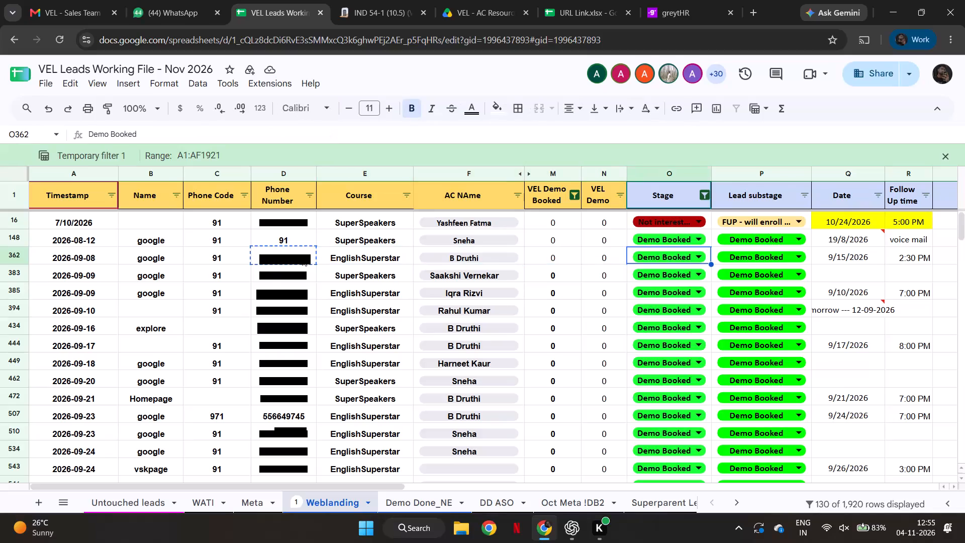
{"action": "key", "text": "Right"}
{"action": "key", "text": "Left"}
{"action": "key", "text": "Left"}
{"action": "key", "text": "Left"}
{"action": "key", "text": "Left"}
{"action": "key", "text": "Left"}
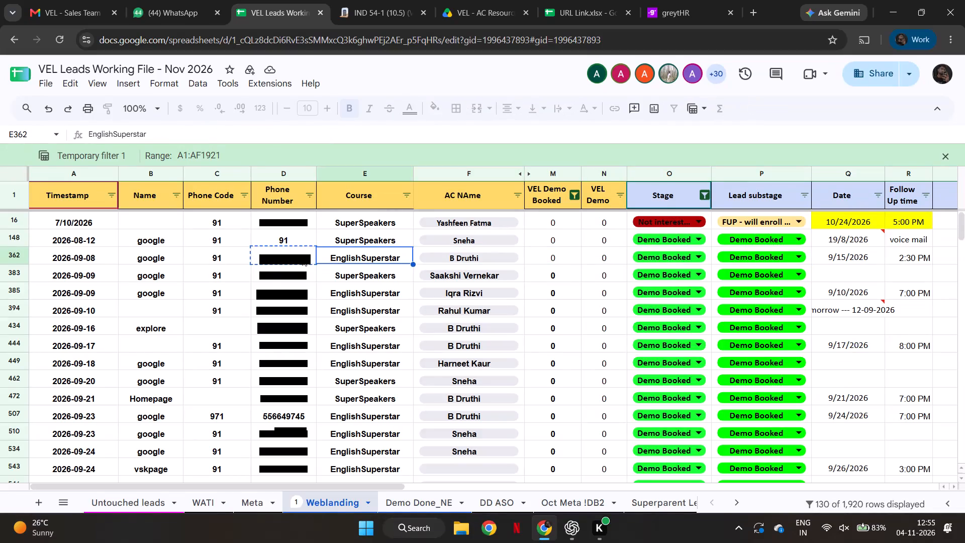
{"action": "key", "text": "Left"}
{"action": "key", "text": "Down"}
{"action": "key", "text": "ctrl+x"}
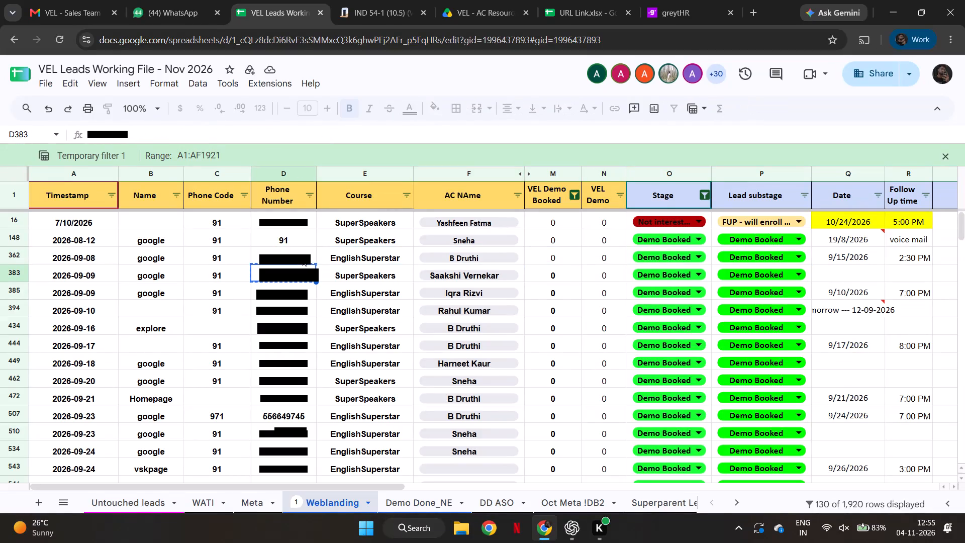
{"action": "key", "text": "ctrl+c"}
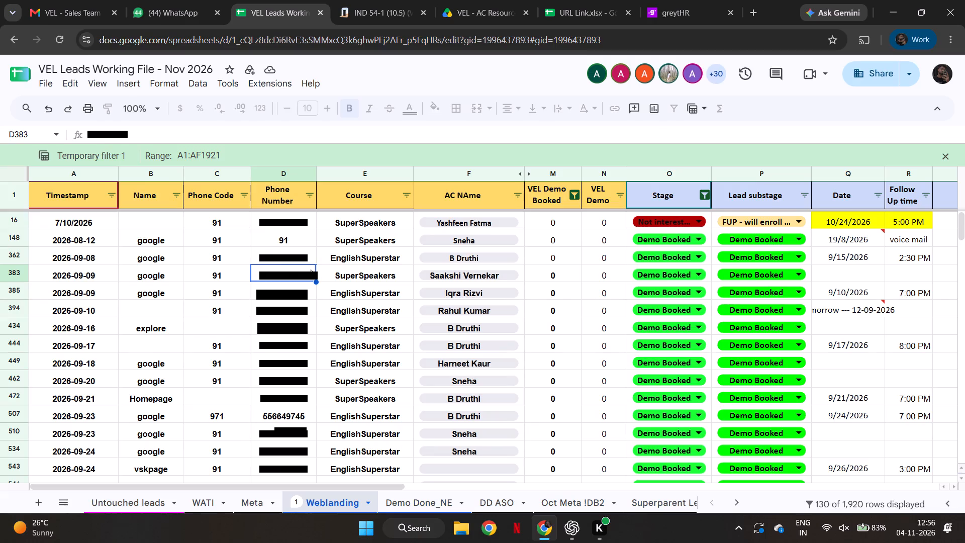
Change the stage of the 2026-09-08 EnglishSuperstar lead in row 362 to Not interested.
{"action": "key", "text": "Up"}
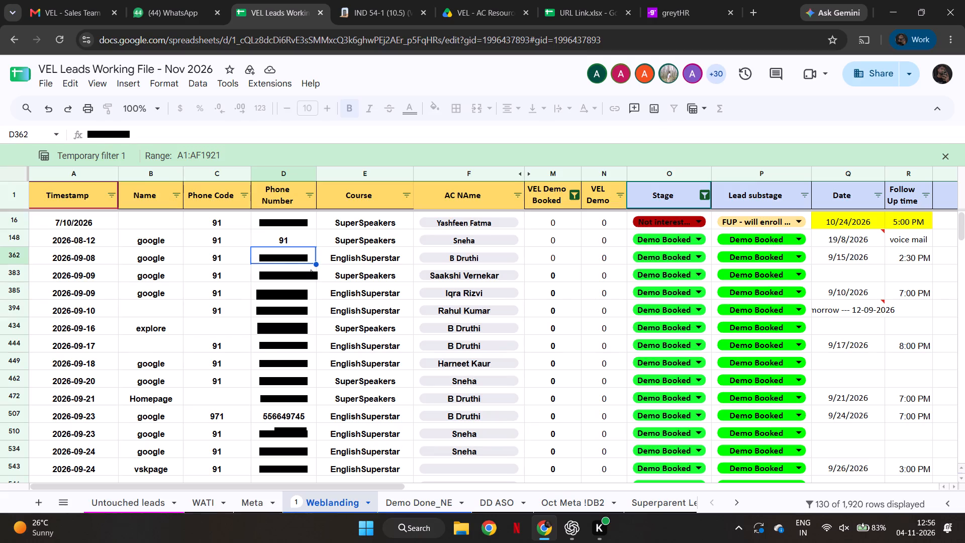
{"action": "key", "text": "Right"}
{"action": "key", "text": "Right"}
{"action": "key", "text": "Right"}
{"action": "key", "text": "Right"}
{"action": "key", "text": "Right"}
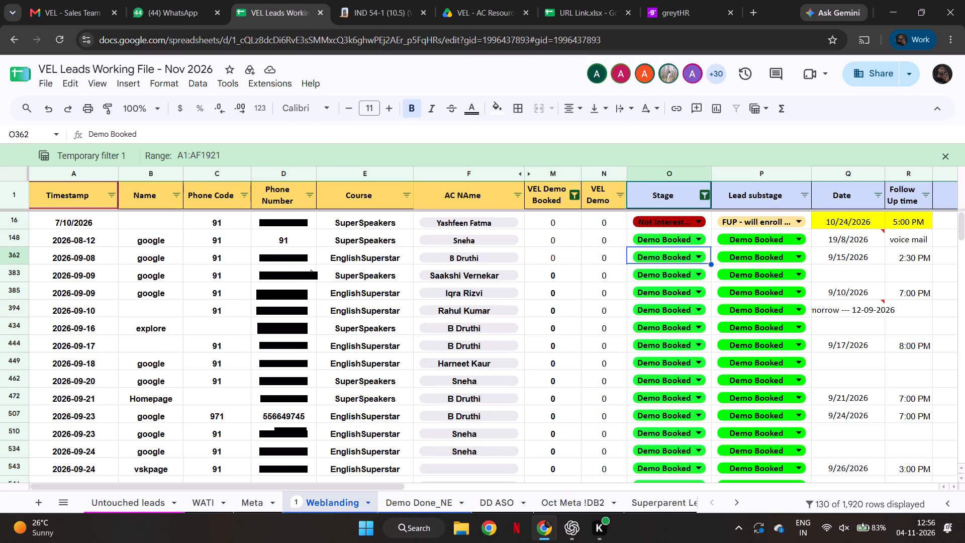
{"action": "key", "text": "Return"}
{"action": "key", "text": "Down"}
{"action": "key", "text": "Down"}
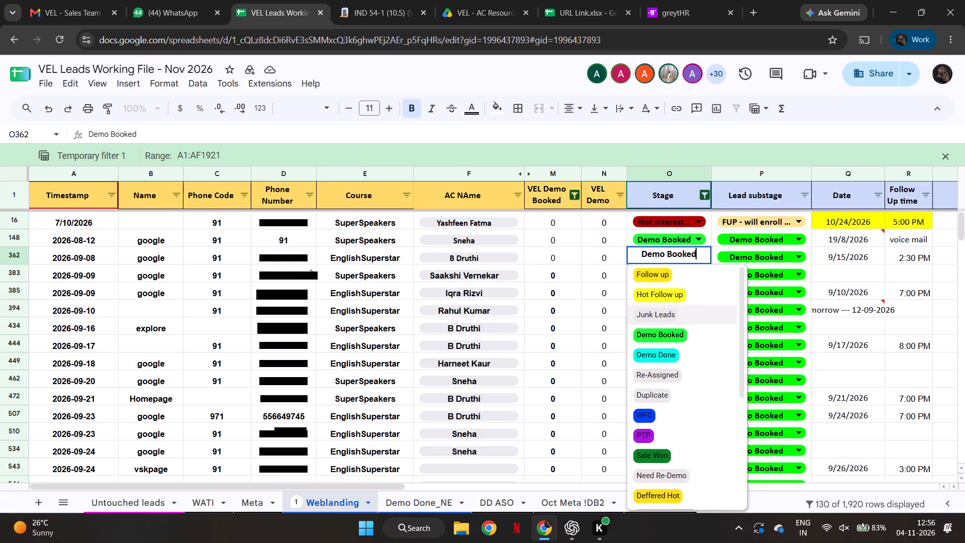
{"action": "key", "text": "Down"}
{"action": "key", "text": "Down"}
{"action": "key", "text": "Down"}
{"action": "key", "text": "Down"}
{"action": "key", "text": "Down"}
{"action": "key", "text": "Down"}
{"action": "key", "text": "Down"}
{"action": "key", "text": "Down"}
{"action": "key", "text": "Down"}
{"action": "key", "text": "Down"}
{"action": "key", "text": "Down"}
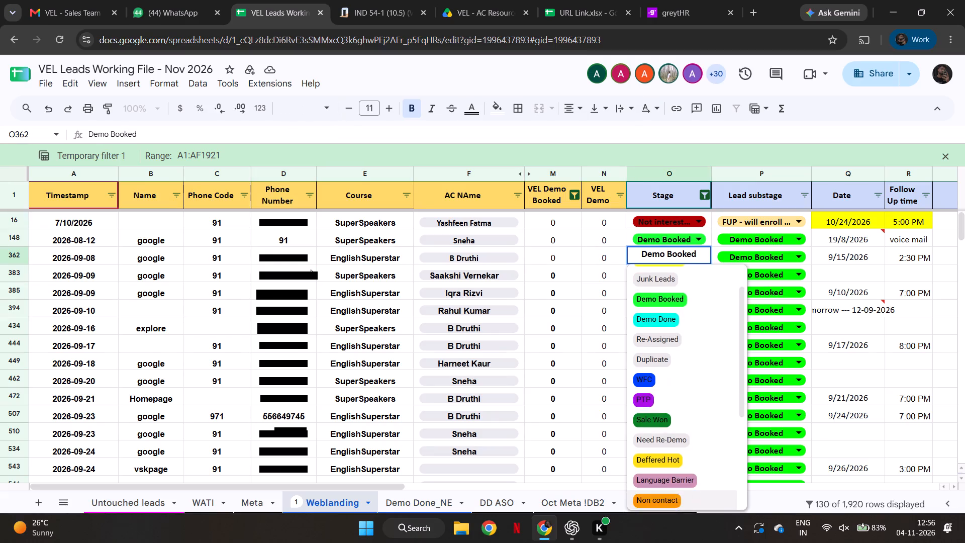
{"action": "key", "text": "Down"}
{"action": "key", "text": "Down"}
{"action": "key", "text": "Down"}
{"action": "key", "text": "Down"}
{"action": "key", "text": "Up"}
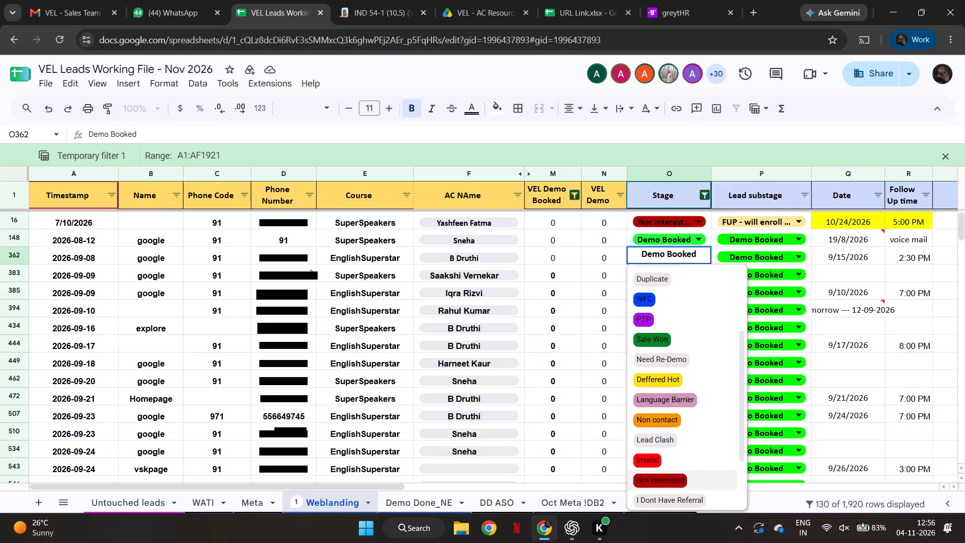
{"action": "key", "text": "Return"}
Set the lead substage of the row 362 lead to "Looking for academic classes".
{"action": "key", "text": "Up"}
{"action": "key", "text": "Right"}
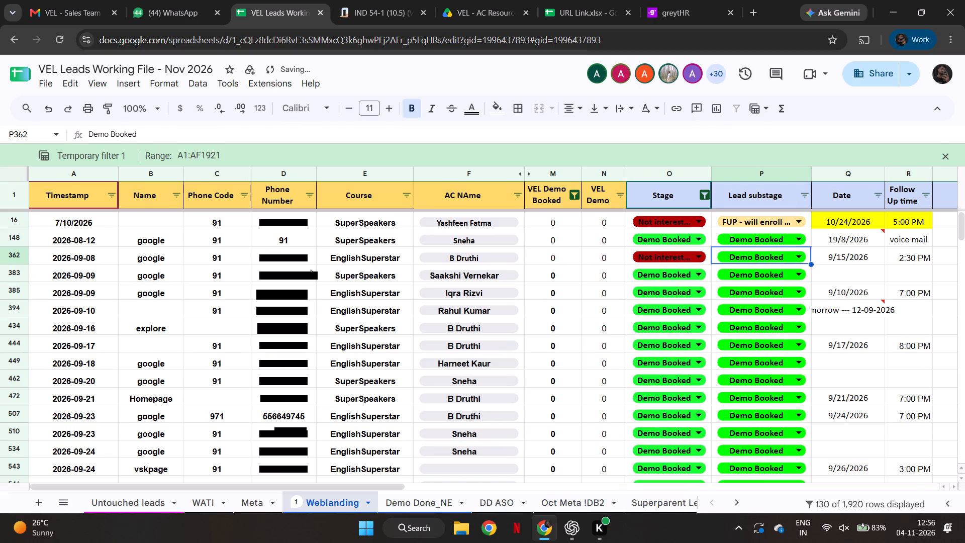
{"action": "key", "text": "Return"}
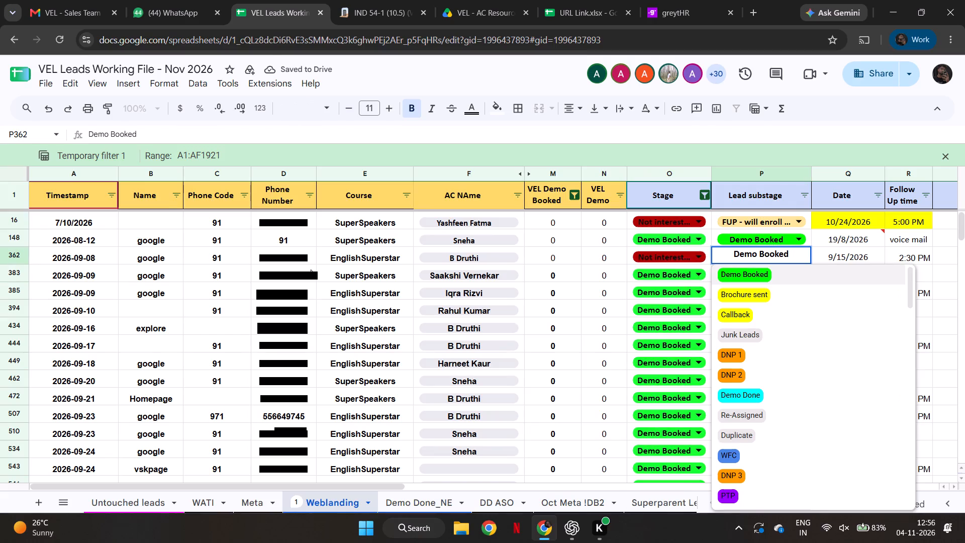
{"action": "key", "text": "Down"}
{"action": "key", "text": "Down"}
{"action": "key", "text": "Down"}
{"action": "key", "text": "Down"}
{"action": "key", "text": "Down"}
{"action": "key", "text": "Down"}
{"action": "key", "text": "Down"}
{"action": "key", "text": "Down"}
{"action": "key", "text": "Down"}
{"action": "key", "text": "Down"}
{"action": "key", "text": "Down"}
{"action": "key", "text": "Down"}
{"action": "key", "text": "Down"}
{"action": "key", "text": "Down"}
{"action": "key", "text": "Down"}
{"action": "key", "text": "Down"}
{"action": "key", "text": "Down"}
{"action": "key", "text": "Down"}
{"action": "key", "text": "Down"}
{"action": "key", "text": "Down"}
{"action": "key", "text": "Down"}
{"action": "key", "text": "Down"}
{"action": "key", "text": "Down"}
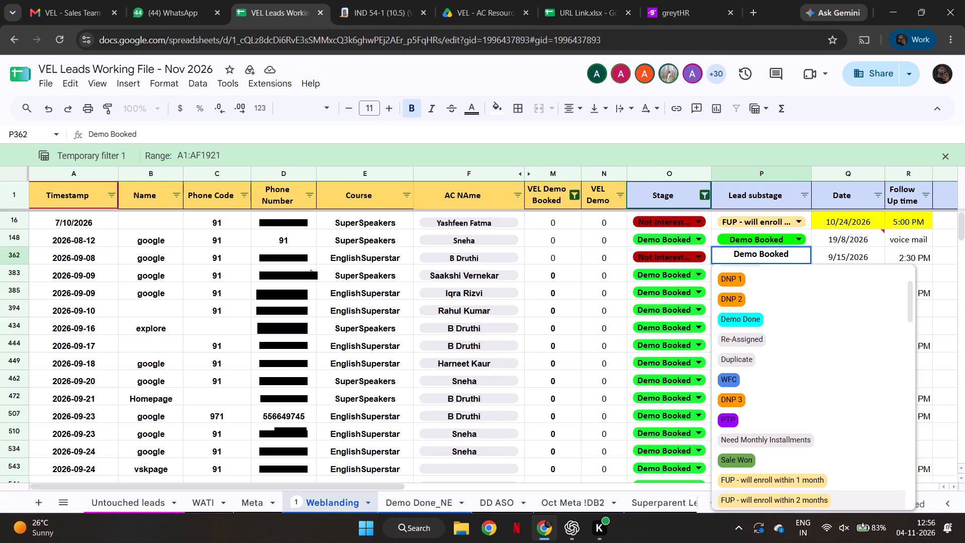
{"action": "key", "text": "Down"}
{"action": "key", "text": "Down"}
{"action": "key", "text": "Down"}
{"action": "key", "text": "Down"}
{"action": "key", "text": "Down"}
{"action": "key", "text": "Down"}
{"action": "key", "text": "Down"}
{"action": "key", "text": "Down"}
{"action": "key", "text": "Down"}
{"action": "key", "text": "Down"}
{"action": "key", "text": "Down"}
{"action": "key", "text": "Down"}
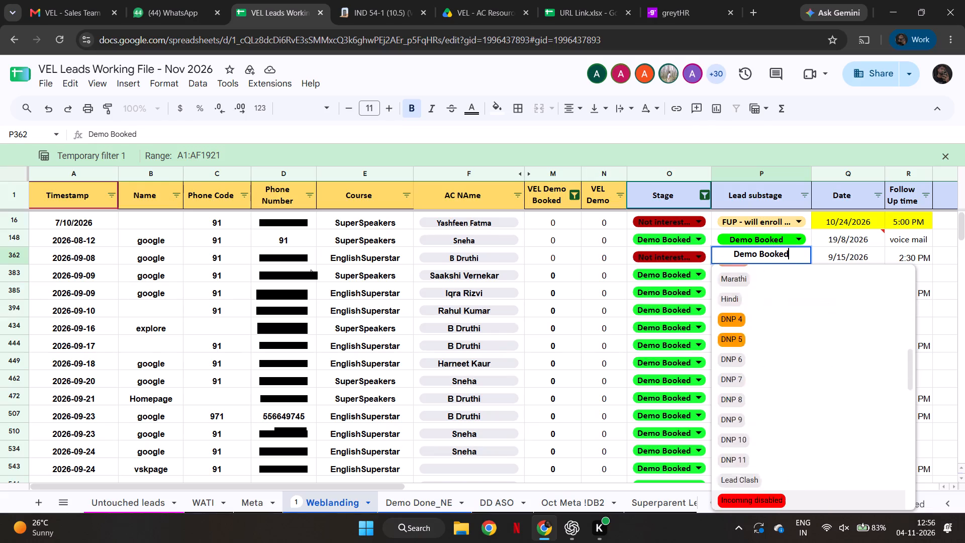
{"action": "key", "text": "Down"}
{"action": "key", "text": "Down"}
{"action": "key", "text": "Down"}
{"action": "key", "text": "Down"}
{"action": "key", "text": "Down"}
{"action": "key", "text": "Down"}
{"action": "key", "text": "Down"}
{"action": "key", "text": "Down"}
{"action": "key", "text": "Down"}
{"action": "key", "text": "Down"}
{"action": "key", "text": "Down"}
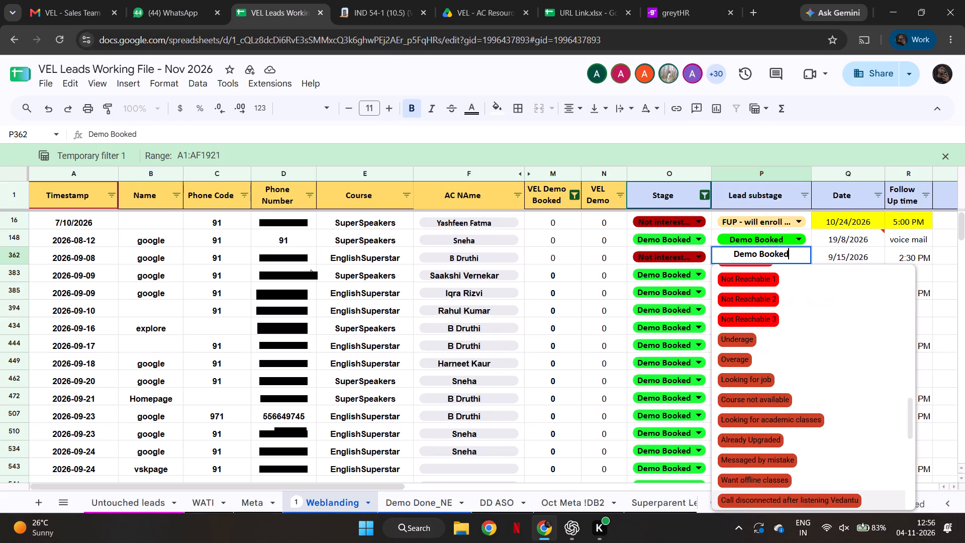
{"action": "key", "text": "Up"}
{"action": "key", "text": "Up"}
{"action": "key", "text": "Up"}
{"action": "key", "text": "Up"}
{"action": "key", "text": "Return"}
Copy the phone number of the 2026-09-09 SuperSpeakers lead in row 383 again.
{"action": "key", "text": "Left"}
{"action": "key", "text": "Left"}
{"action": "key", "text": "Left"}
{"action": "key", "text": "Left"}
{"action": "key", "text": "Left"}
{"action": "key", "text": "Left"}
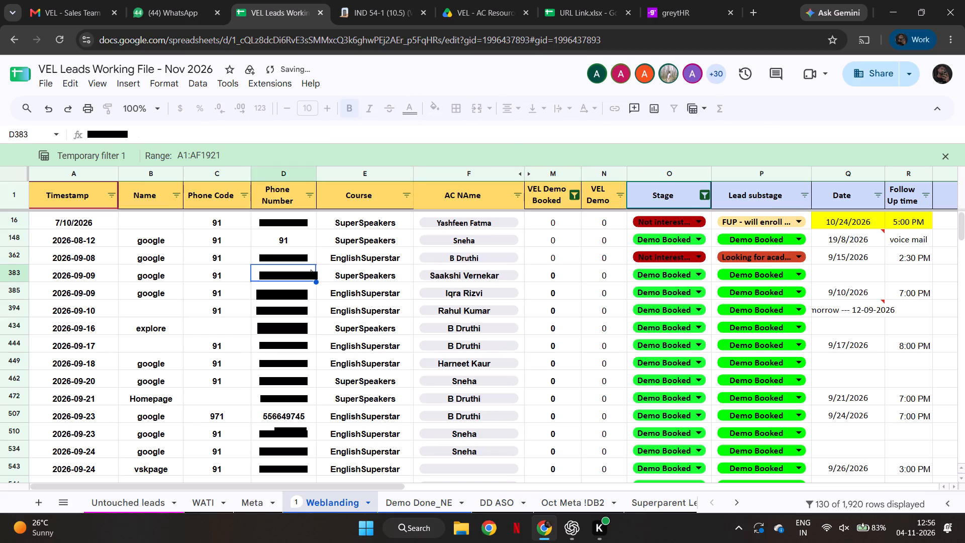
{"action": "key", "text": "ctrl+c"}
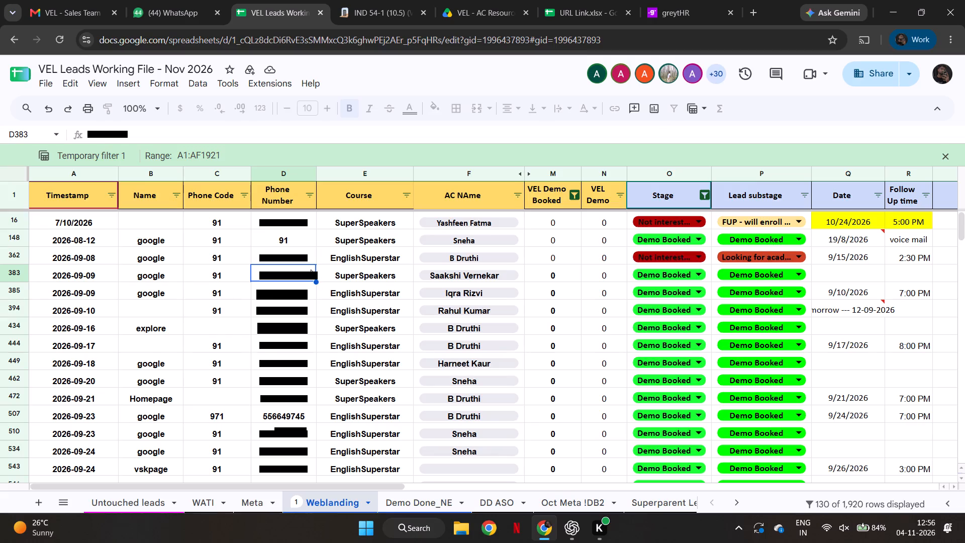
Copy the phone number of the 2026-09-09 EnglishSuperstar lead in row 385.
{"action": "key", "text": "Down"}
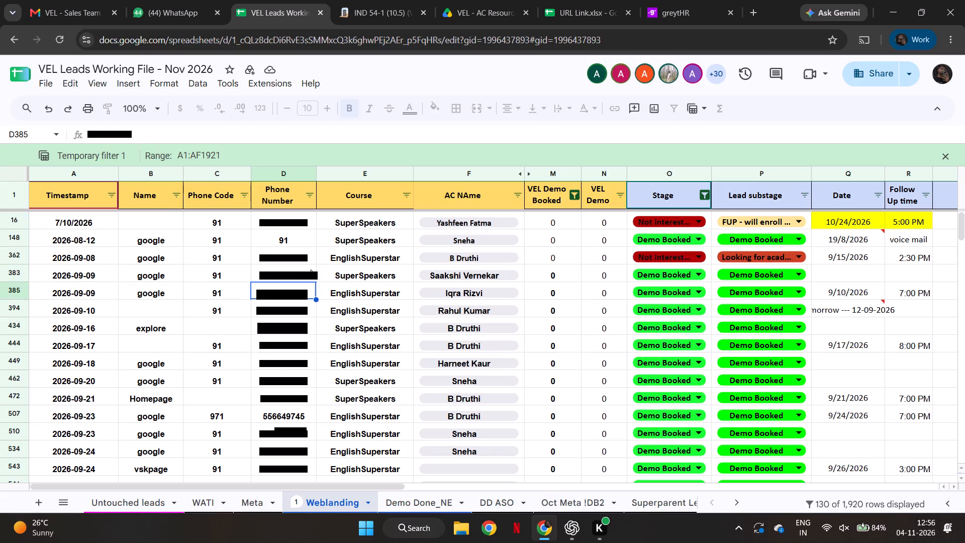
{"action": "key", "text": "ctrl+c"}
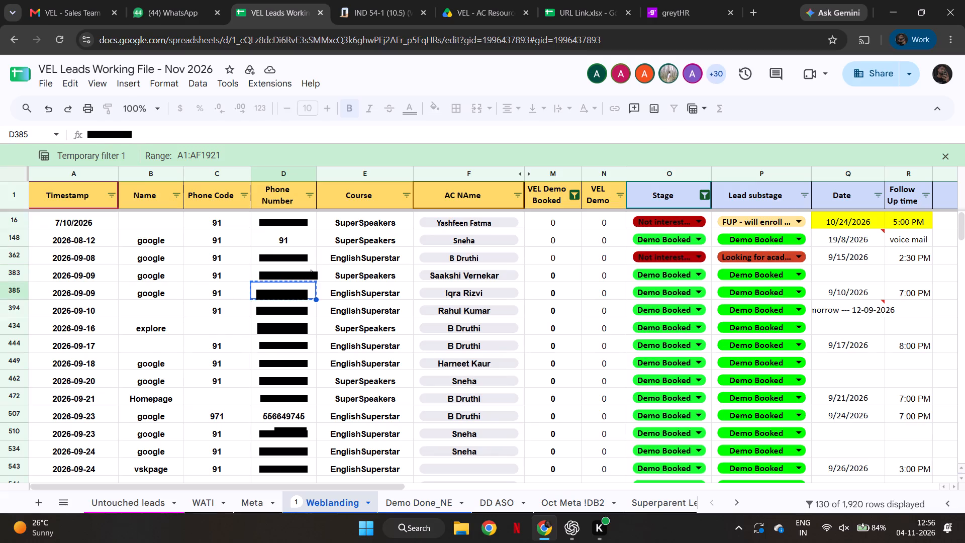
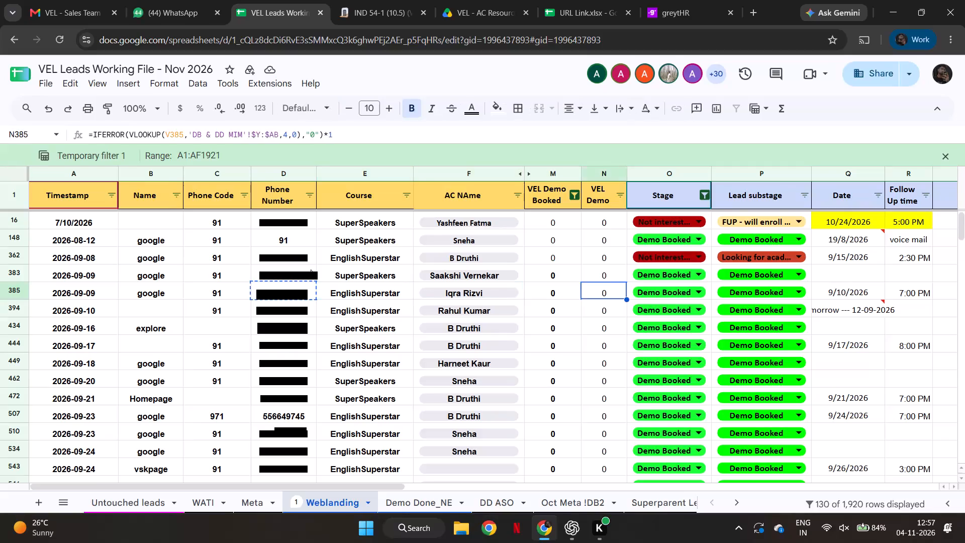
Change the stage of the 2026-09-09 EnglishSuperstar lead in row 385 to Not interested.
{"action": "key", "text": "Right"}
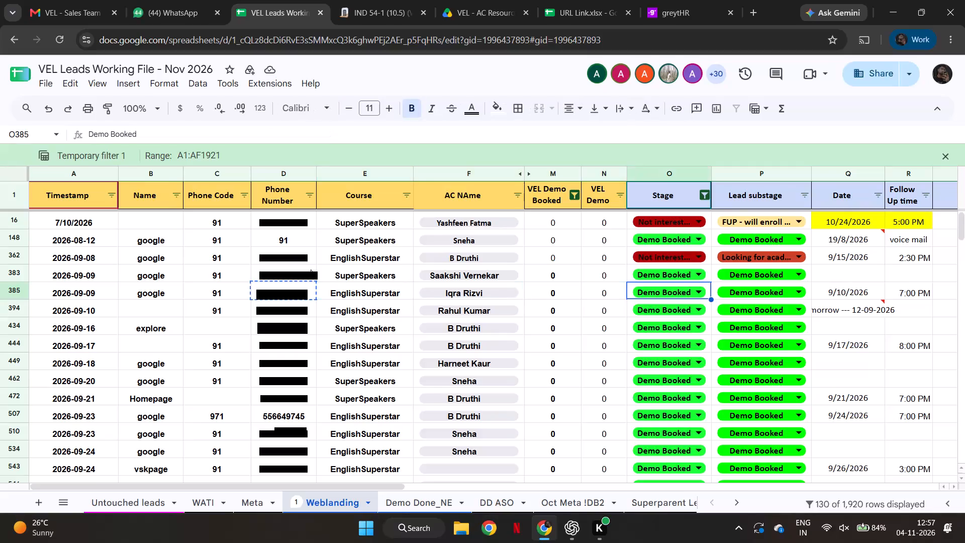
{"action": "key", "text": "Return"}
{"action": "key", "text": "Down"}
{"action": "key", "text": "Down"}
{"action": "key", "text": "Down"}
{"action": "key", "text": "Down"}
{"action": "key", "text": "Down"}
{"action": "key", "text": "Down"}
{"action": "key", "text": "Down"}
{"action": "key", "text": "Down"}
{"action": "key", "text": "Down"}
{"action": "key", "text": "Down"}
{"action": "key", "text": "Down"}
{"action": "key", "text": "Down"}
{"action": "key", "text": "Down"}
{"action": "key", "text": "Down"}
{"action": "key", "text": "Down"}
{"action": "key", "text": "Down"}
{"action": "key", "text": "Down"}
{"action": "key", "text": "Down"}
{"action": "key", "text": "Down"}
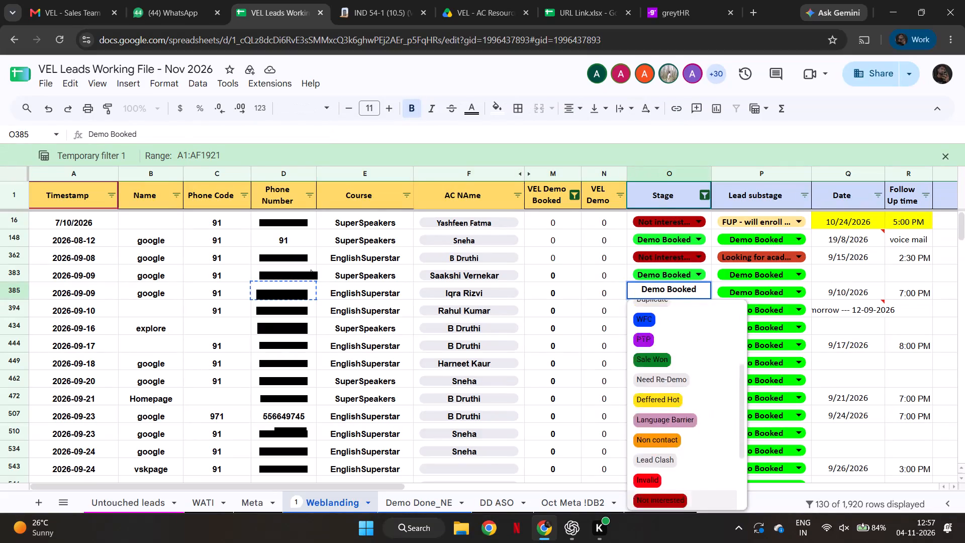
{"action": "key", "text": "Up"}
{"action": "key", "text": "Up"}
{"action": "key", "text": "Up"}
{"action": "key", "text": "Return"}
Set the lead substage of the row 385 lead to the option beginning with "Call disconnected".
{"action": "key", "text": "Up"}
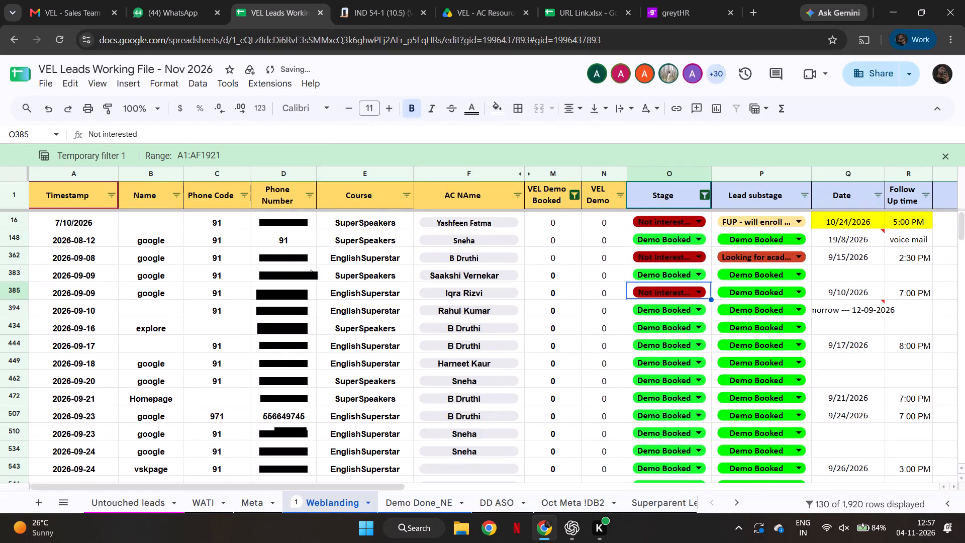
{"action": "key", "text": "Right"}
{"action": "key", "text": "Return"}
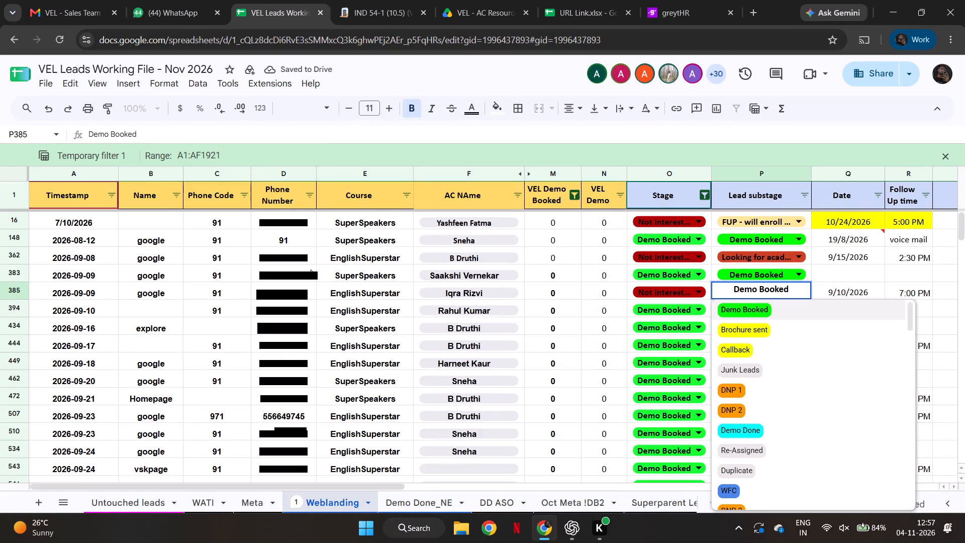
{"action": "key", "text": "Down"}
{"action": "key", "text": "Down"}
{"action": "key", "text": "Down"}
{"action": "key", "text": "Down"}
{"action": "key", "text": "Down"}
{"action": "key", "text": "Down"}
{"action": "key", "text": "Down"}
{"action": "key", "text": "Down"}
{"action": "key", "text": "Down"}
{"action": "key", "text": "Down"}
{"action": "key", "text": "Down"}
{"action": "key", "text": "Down"}
{"action": "key", "text": "Down"}
{"action": "key", "text": "Down"}
{"action": "key", "text": "Down"}
{"action": "key", "text": "Down"}
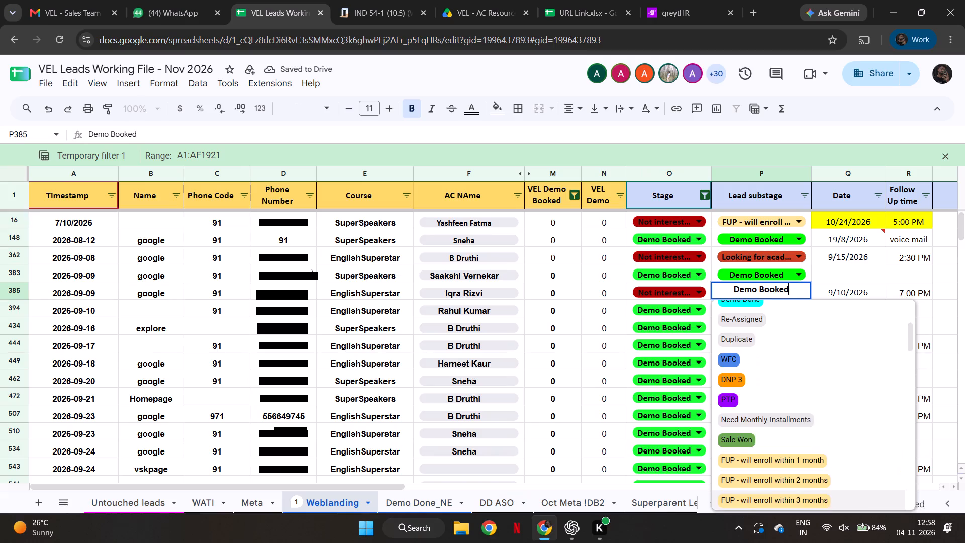
{"action": "key", "text": "Down"}
{"action": "key", "text": "Down"}
{"action": "key", "text": "Down"}
{"action": "key", "text": "Down"}
{"action": "key", "text": "Down"}
{"action": "key", "text": "Down"}
{"action": "key", "text": "Down"}
{"action": "key", "text": "Down"}
{"action": "key", "text": "Down"}
{"action": "key", "text": "Down"}
{"action": "key", "text": "Down"}
{"action": "key", "text": "Down"}
{"action": "key", "text": "Down"}
{"action": "key", "text": "Down"}
{"action": "key", "text": "Down"}
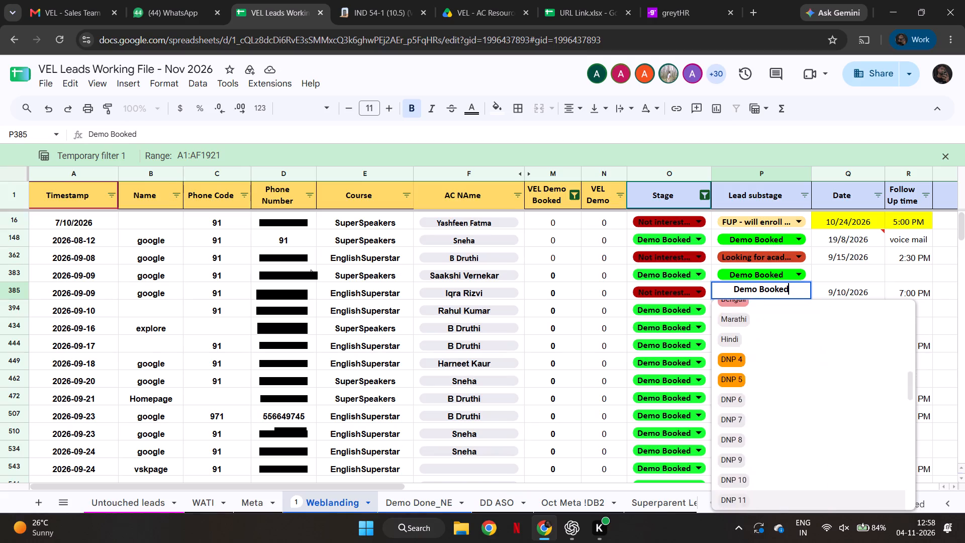
{"action": "key", "text": "Down"}
{"action": "key", "text": "Down"}
{"action": "key", "text": "Down"}
{"action": "key", "text": "Down"}
{"action": "key", "text": "Down"}
{"action": "key", "text": "Down"}
{"action": "key", "text": "Down"}
{"action": "key", "text": "Down"}
{"action": "key", "text": "Down"}
{"action": "key", "text": "Down"}
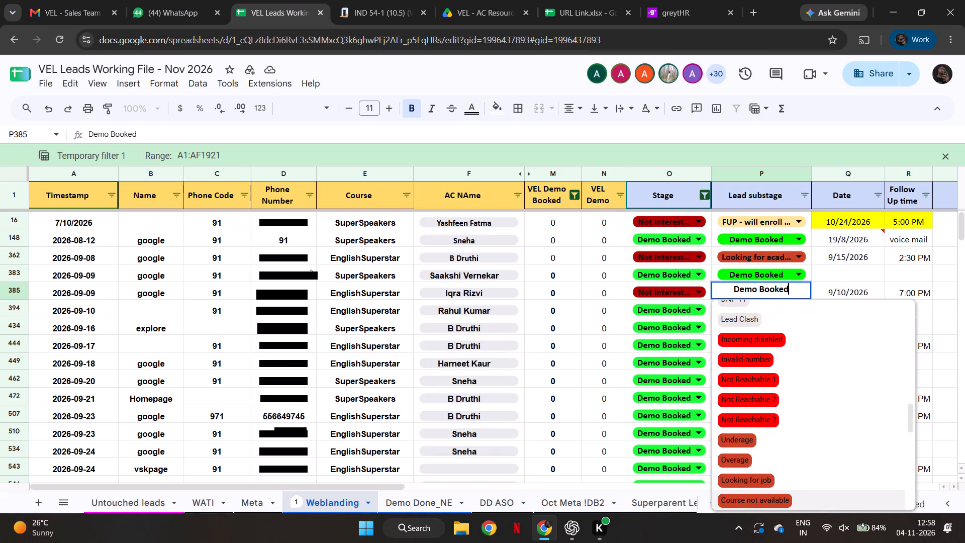
{"action": "key", "text": "Down"}
{"action": "key", "text": "Down"}
{"action": "key", "text": "Down"}
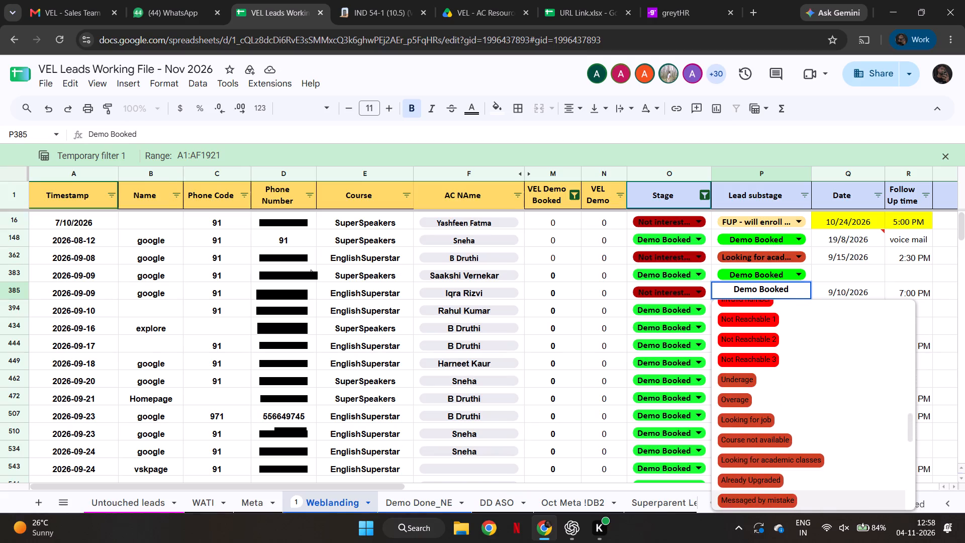
{"action": "key", "text": "Down"}
{"action": "key", "text": "Down"}
{"action": "key", "text": "Down"}
{"action": "key", "text": "Up"}
{"action": "key", "text": "Return"}
Copy the phone number of the 2026-09-10 EnglishSuperstar lead in row 394.
{"action": "key", "text": "Left"}
{"action": "key", "text": "Left"}
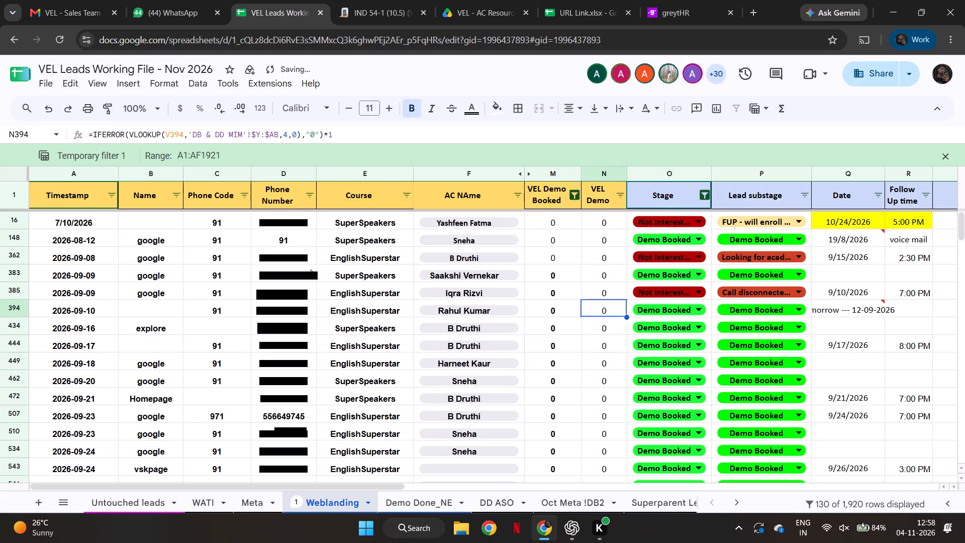
{"action": "key", "text": "Left"}
{"action": "key", "text": "Left"}
{"action": "key", "text": "Left"}
{"action": "key", "text": "Left"}
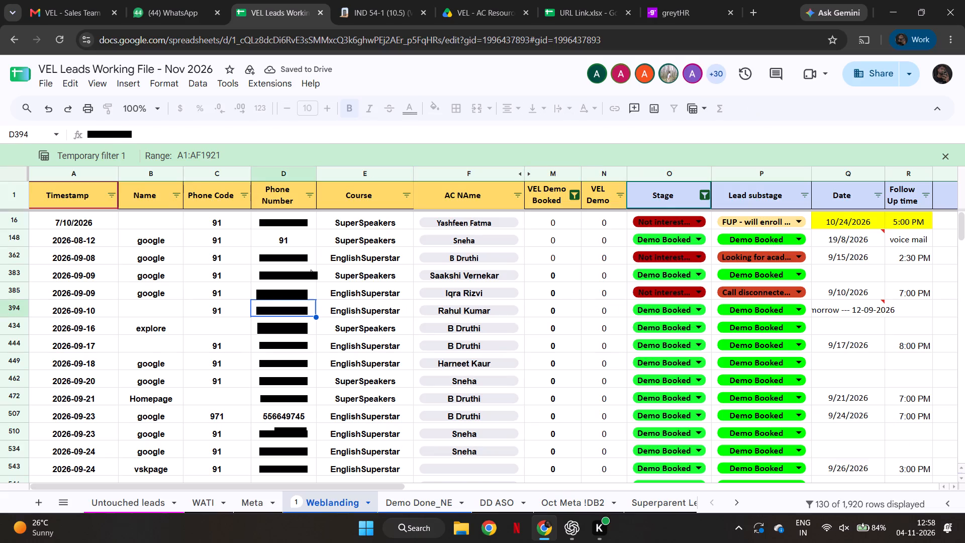
{"action": "key", "text": "ctrl+c"}
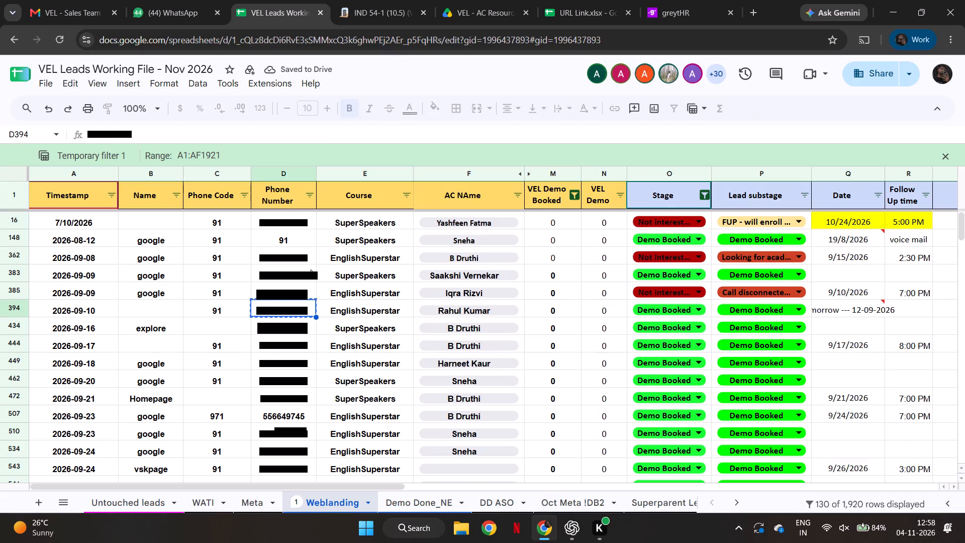
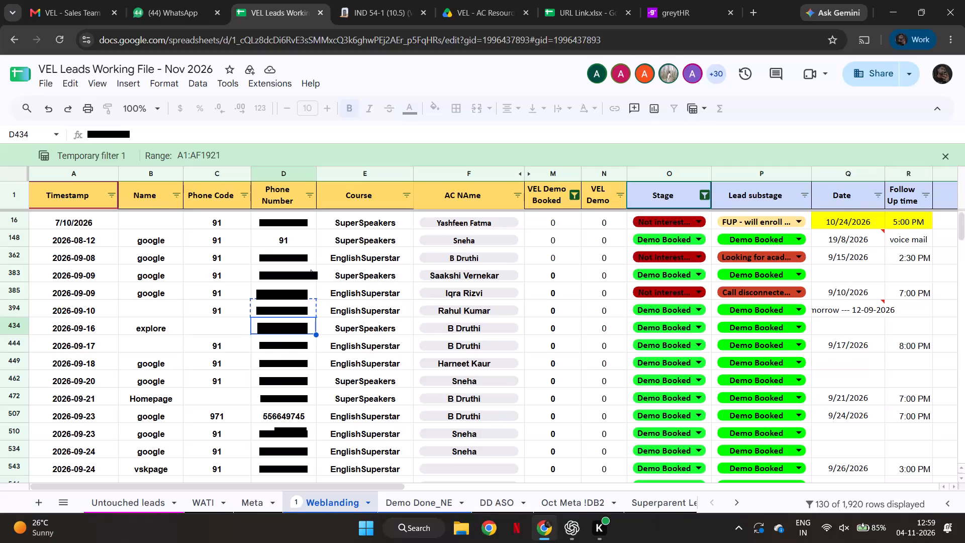
Copy the phone number of the 2026-09-16 SuperSpeakers lead in row 434.
{"action": "key", "text": "ctrl+c"}
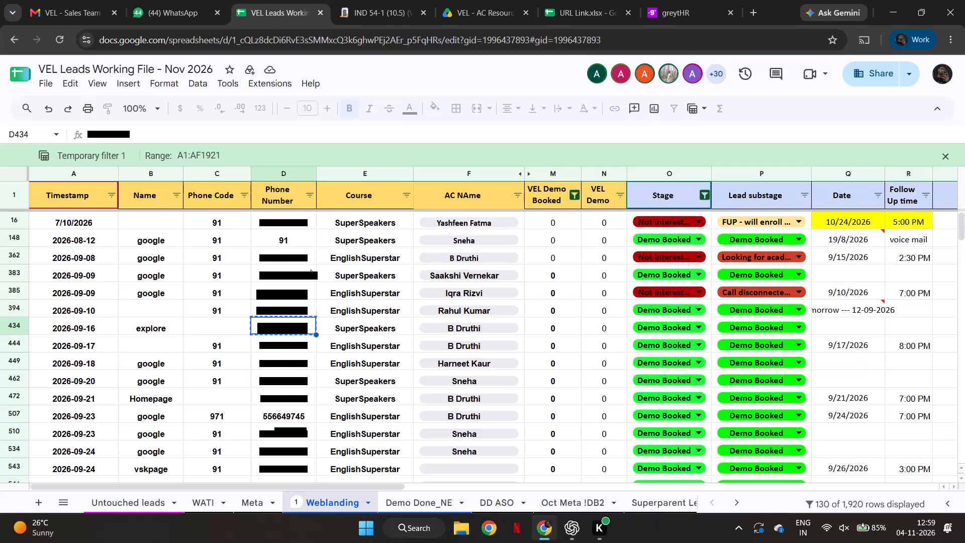
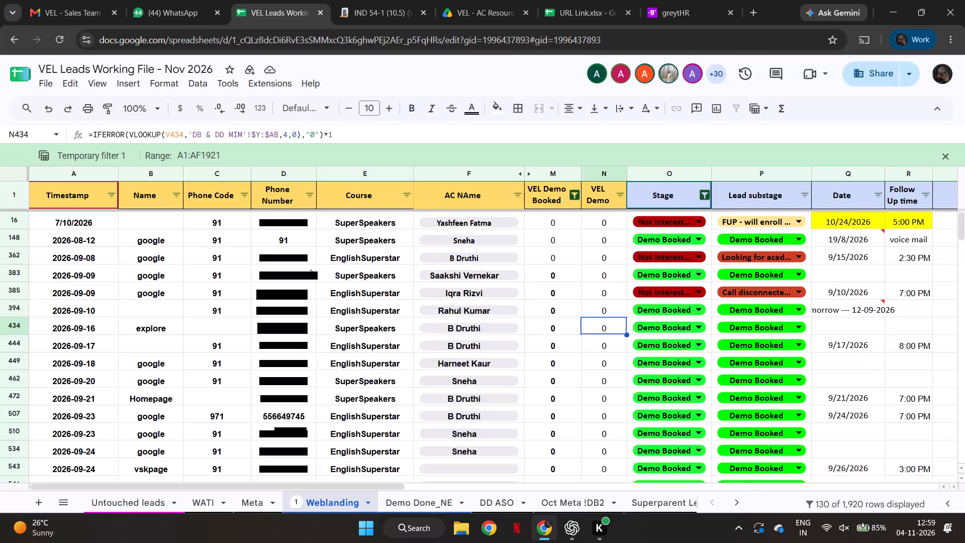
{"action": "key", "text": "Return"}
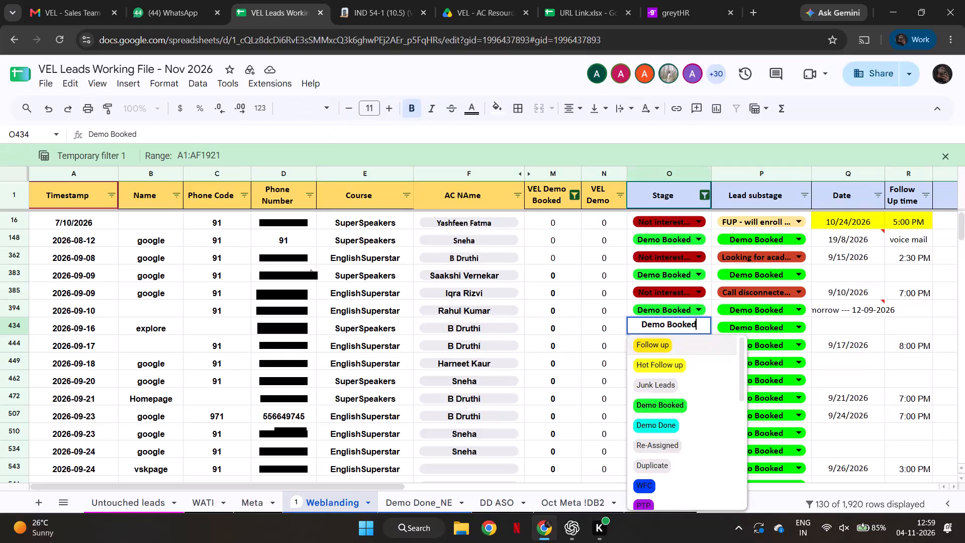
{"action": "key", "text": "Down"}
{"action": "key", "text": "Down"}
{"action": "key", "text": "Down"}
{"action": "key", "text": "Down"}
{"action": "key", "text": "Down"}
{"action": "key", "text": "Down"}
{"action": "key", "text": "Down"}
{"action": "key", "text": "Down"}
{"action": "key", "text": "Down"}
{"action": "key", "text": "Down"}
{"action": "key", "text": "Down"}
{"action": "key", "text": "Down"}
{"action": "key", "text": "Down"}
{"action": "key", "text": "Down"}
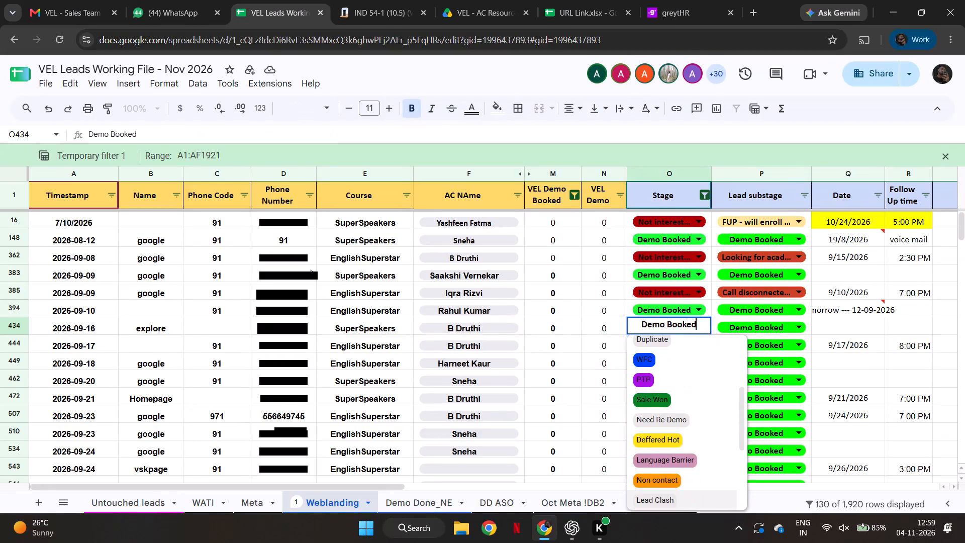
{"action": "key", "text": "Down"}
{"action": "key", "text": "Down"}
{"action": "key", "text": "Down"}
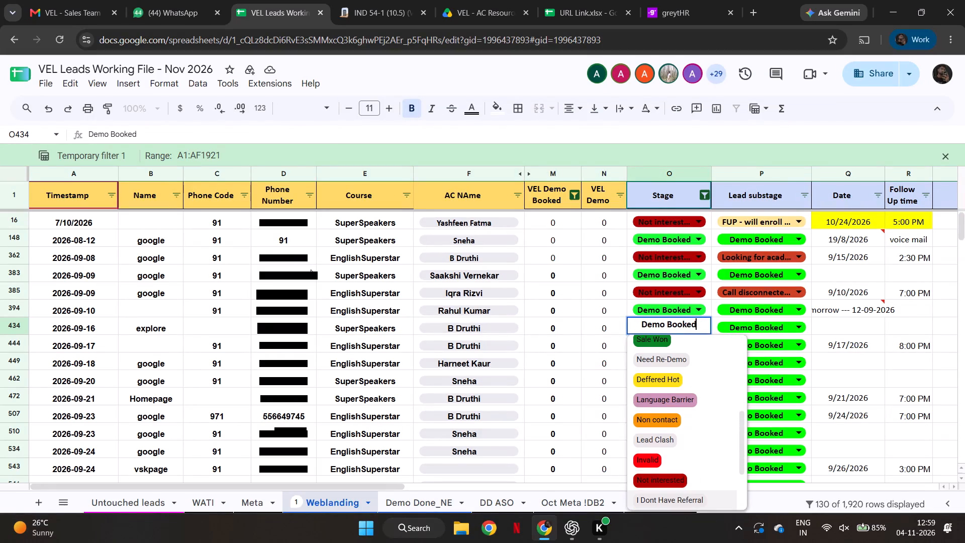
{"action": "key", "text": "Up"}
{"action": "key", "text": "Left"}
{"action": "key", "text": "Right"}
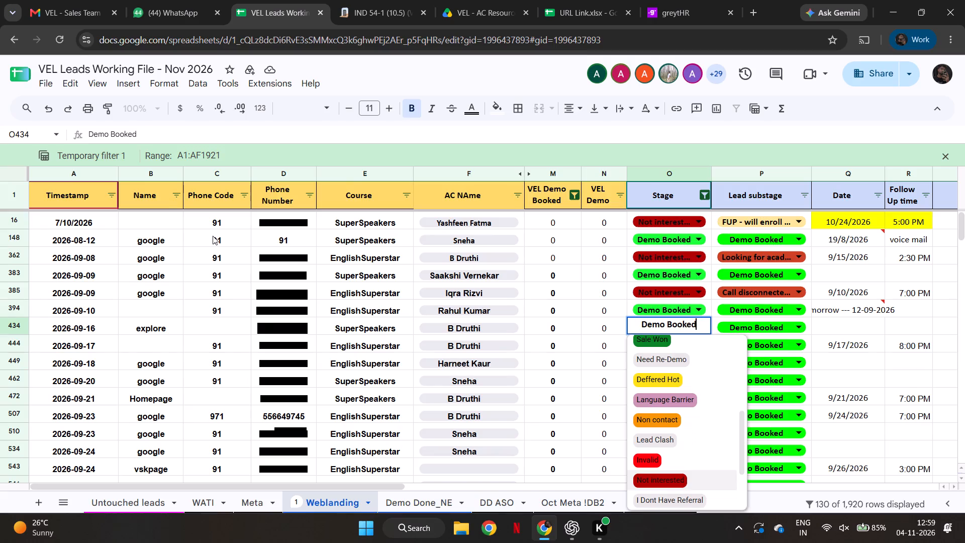
Copy the phone number of the 2026-09-17 EnglishSuperstar lead in row 444.
{"action": "left_click", "coordinate": [263, 339]}
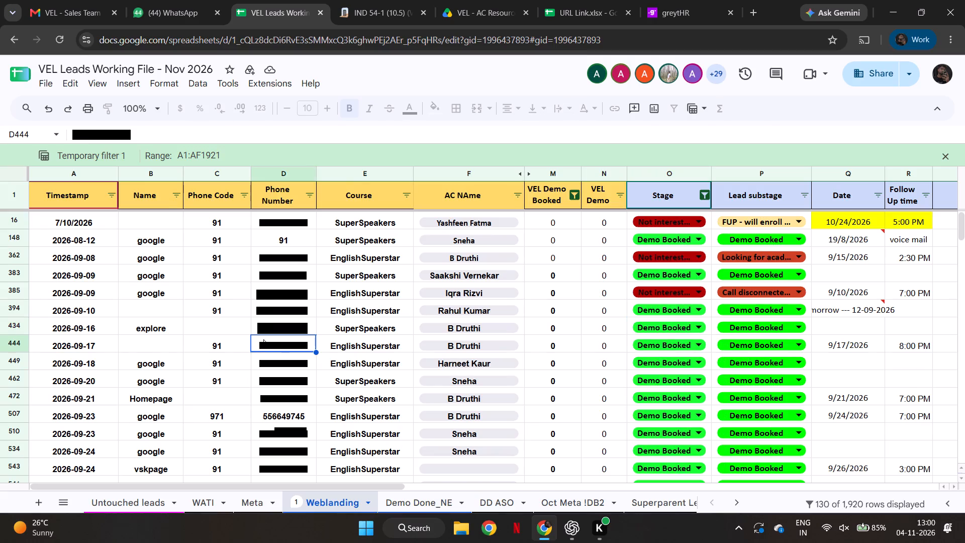
{"action": "key", "text": "ctrl+c"}
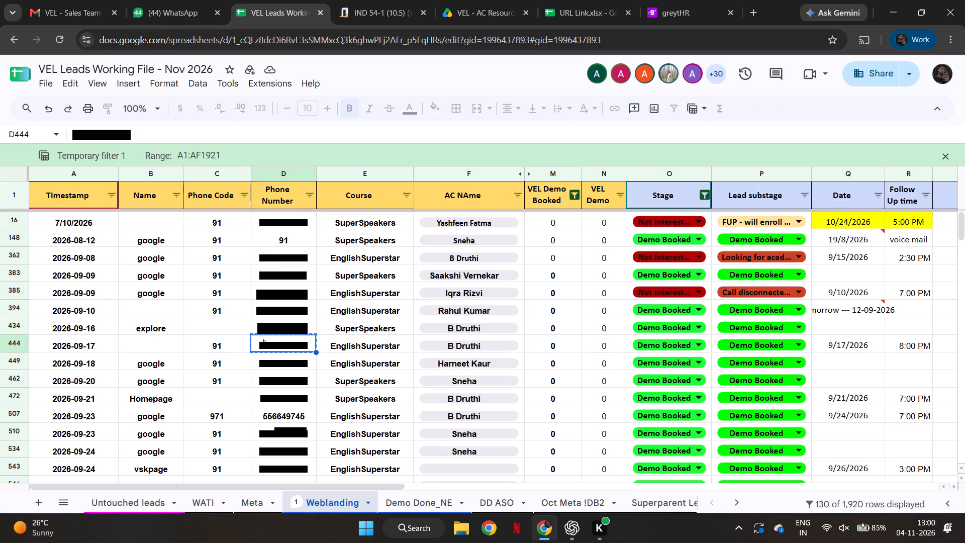
Set the Stage of the 2026-09-17 lead in row 444 to Not interested.
{"action": "key", "text": "Right"}
{"action": "key", "text": "Right"}
{"action": "key", "text": "Right"}
{"action": "key", "text": "Right"}
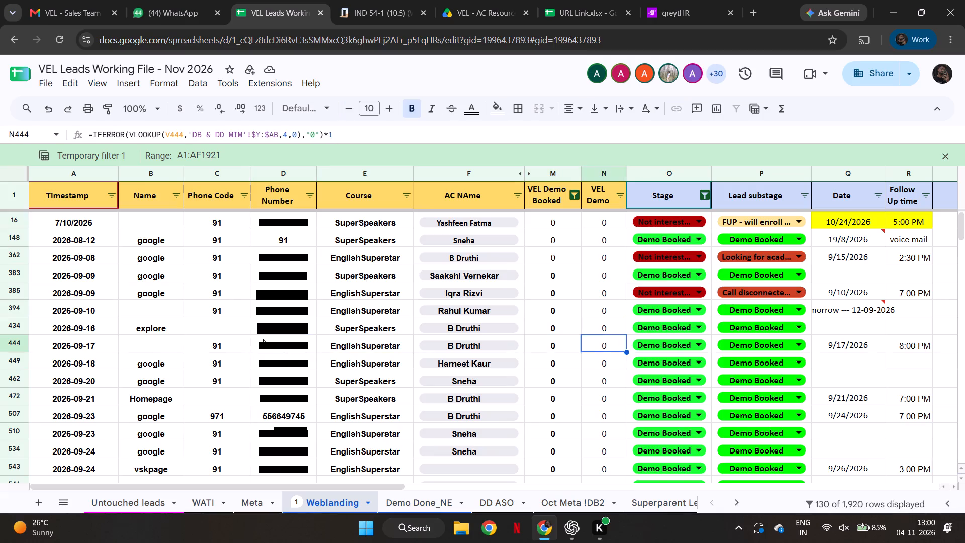
{"action": "key", "text": "Right"}
{"action": "key", "text": "Return"}
{"action": "key", "text": "Down"}
{"action": "key", "text": "Down"}
{"action": "key", "text": "Down"}
{"action": "key", "text": "Down"}
{"action": "key", "text": "Down"}
{"action": "key", "text": "Down"}
{"action": "key", "text": "Down"}
{"action": "key", "text": "Down"}
{"action": "key", "text": "Down"}
{"action": "key", "text": "Down"}
{"action": "key", "text": "Down"}
{"action": "key", "text": "Down"}
{"action": "key", "text": "Down"}
{"action": "key", "text": "Down"}
{"action": "key", "text": "Down"}
{"action": "key", "text": "Down"}
{"action": "key", "text": "Down"}
{"action": "key", "text": "Down"}
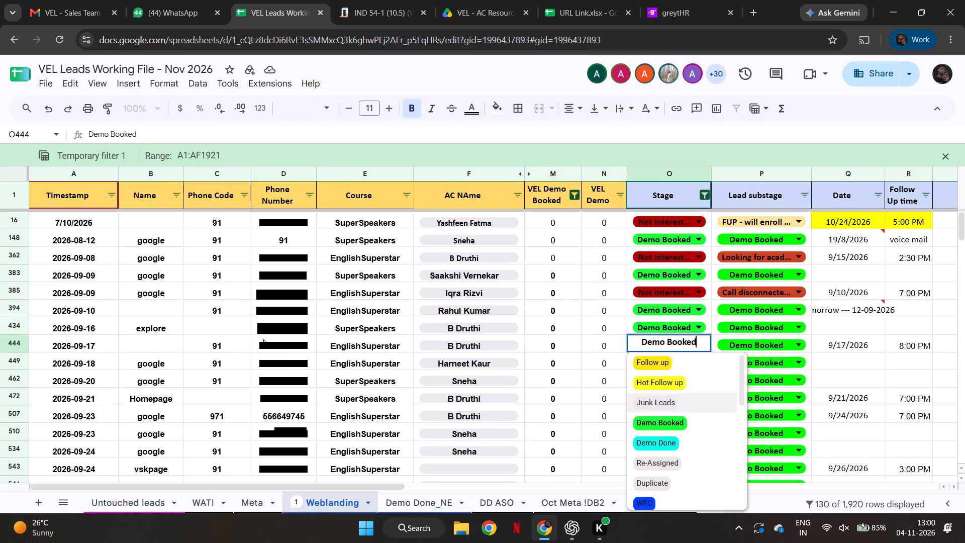
{"action": "key", "text": "Up"}
{"action": "key", "text": "Up"}
{"action": "key", "text": "Return"}
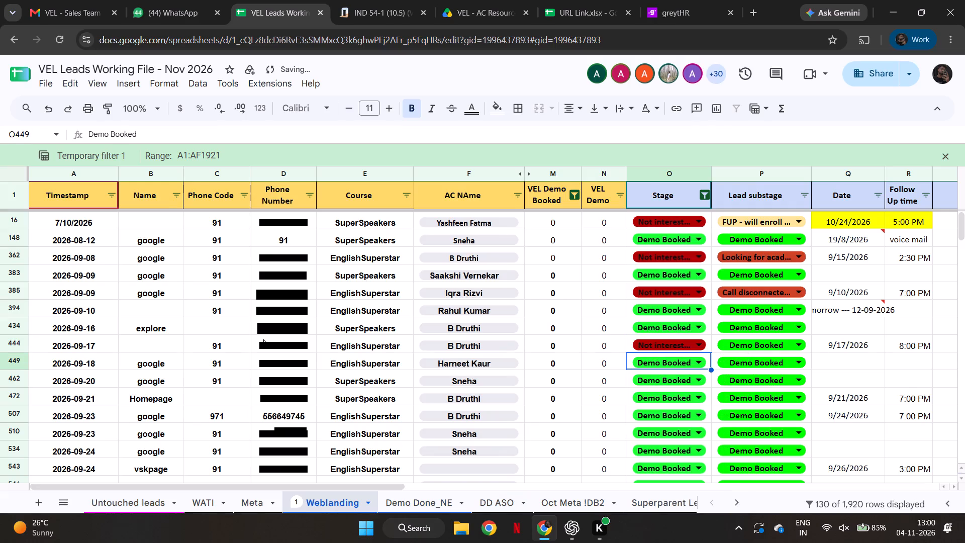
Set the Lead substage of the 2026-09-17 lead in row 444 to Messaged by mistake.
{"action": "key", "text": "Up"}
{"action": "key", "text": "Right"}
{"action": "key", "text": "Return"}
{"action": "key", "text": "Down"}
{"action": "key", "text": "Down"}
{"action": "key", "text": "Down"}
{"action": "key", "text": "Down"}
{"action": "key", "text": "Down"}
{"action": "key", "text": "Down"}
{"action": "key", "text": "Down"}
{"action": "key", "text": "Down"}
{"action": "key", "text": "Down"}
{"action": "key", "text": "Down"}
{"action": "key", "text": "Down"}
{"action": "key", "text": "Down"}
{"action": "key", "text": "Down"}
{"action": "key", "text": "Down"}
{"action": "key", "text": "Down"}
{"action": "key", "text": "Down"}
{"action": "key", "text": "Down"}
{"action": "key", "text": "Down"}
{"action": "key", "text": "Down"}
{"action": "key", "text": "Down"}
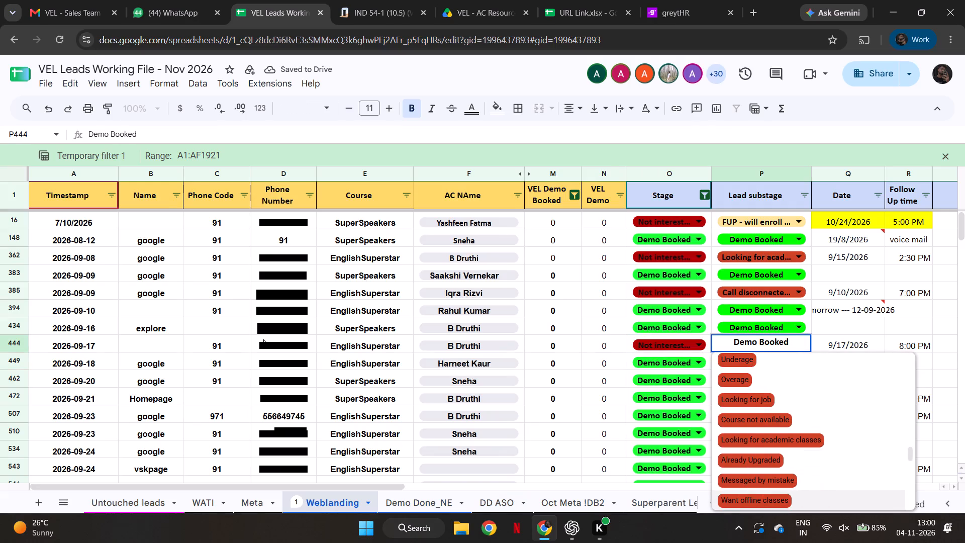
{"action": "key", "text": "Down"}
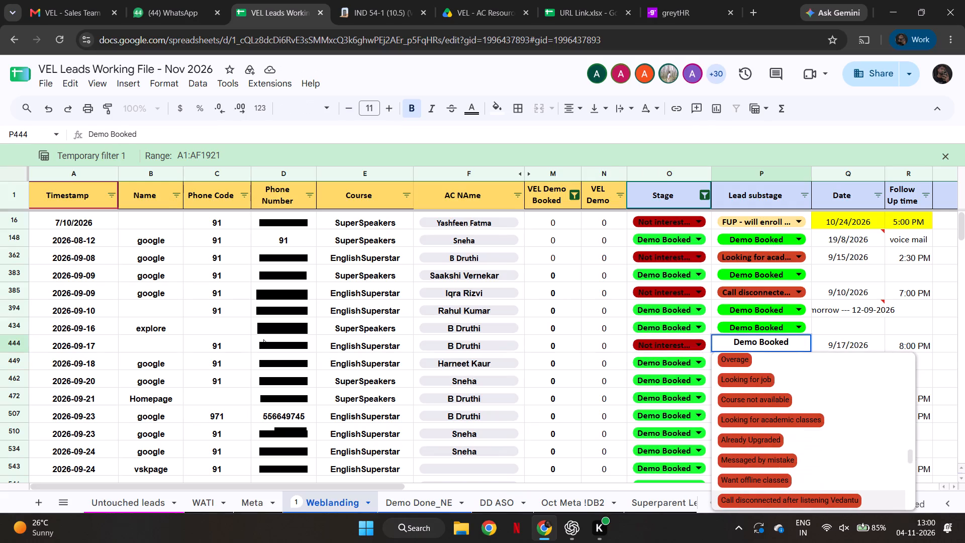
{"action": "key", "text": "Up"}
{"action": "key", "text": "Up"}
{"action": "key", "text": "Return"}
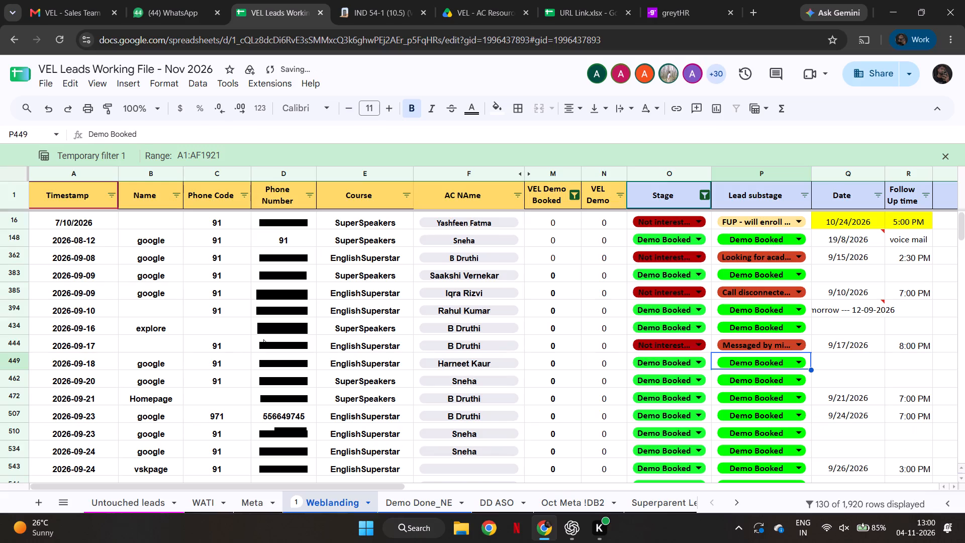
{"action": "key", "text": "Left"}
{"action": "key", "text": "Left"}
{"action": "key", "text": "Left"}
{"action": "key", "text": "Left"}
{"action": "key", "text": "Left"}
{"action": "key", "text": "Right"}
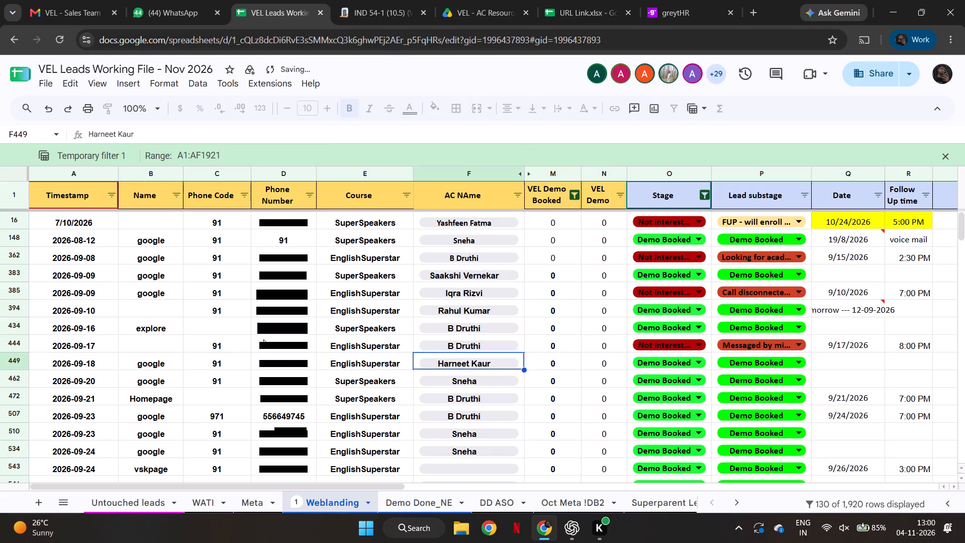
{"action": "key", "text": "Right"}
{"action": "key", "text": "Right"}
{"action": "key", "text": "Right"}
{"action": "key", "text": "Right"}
Set the Lead substage of the 2026-09-17 lead in row 444 to "Not looking for any caoching".
{"action": "key", "text": "Up"}
{"action": "key", "text": "Return"}
{"action": "key", "text": "Down"}
{"action": "key", "text": "Down"}
{"action": "key", "text": "Down"}
{"action": "key", "text": "Down"}
{"action": "key", "text": "Down"}
{"action": "key", "text": "Down"}
{"action": "key", "text": "Down"}
{"action": "key", "text": "Down"}
{"action": "key", "text": "Down"}
{"action": "key", "text": "Down"}
{"action": "key", "text": "Down"}
{"action": "key", "text": "Down"}
{"action": "key", "text": "Down"}
{"action": "key", "text": "Down"}
{"action": "key", "text": "Down"}
{"action": "key", "text": "Down"}
{"action": "key", "text": "Down"}
{"action": "key", "text": "Down"}
{"action": "key", "text": "Down"}
{"action": "key", "text": "Down"}
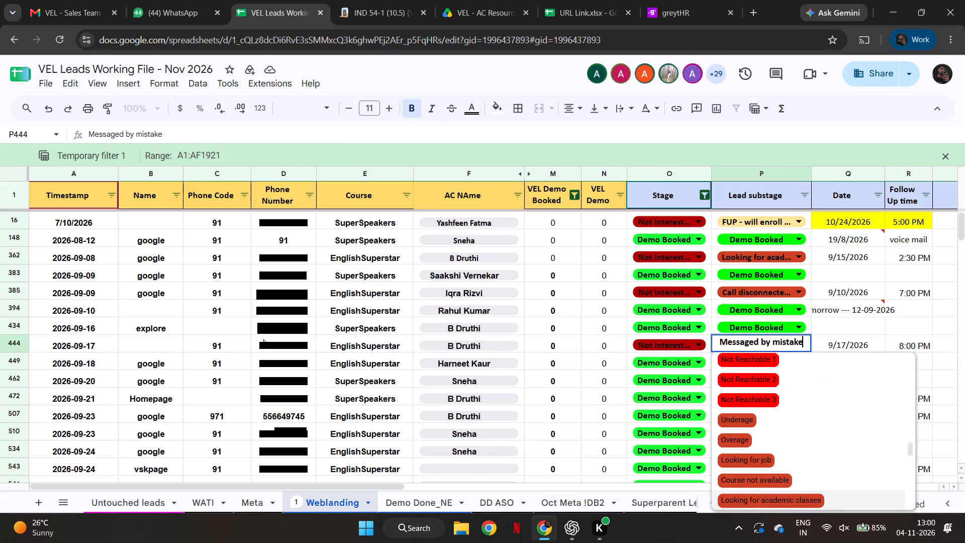
{"action": "key", "text": "Down"}
{"action": "key", "text": "Down"}
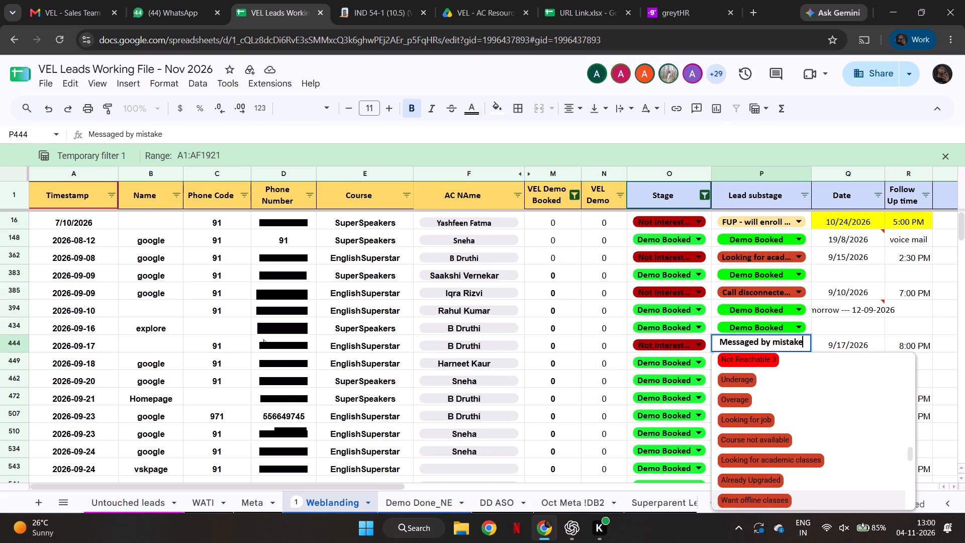
{"action": "key", "text": "Down"}
{"action": "key", "text": "Down"}
{"action": "key", "text": "Down"}
{"action": "key", "text": "Down"}
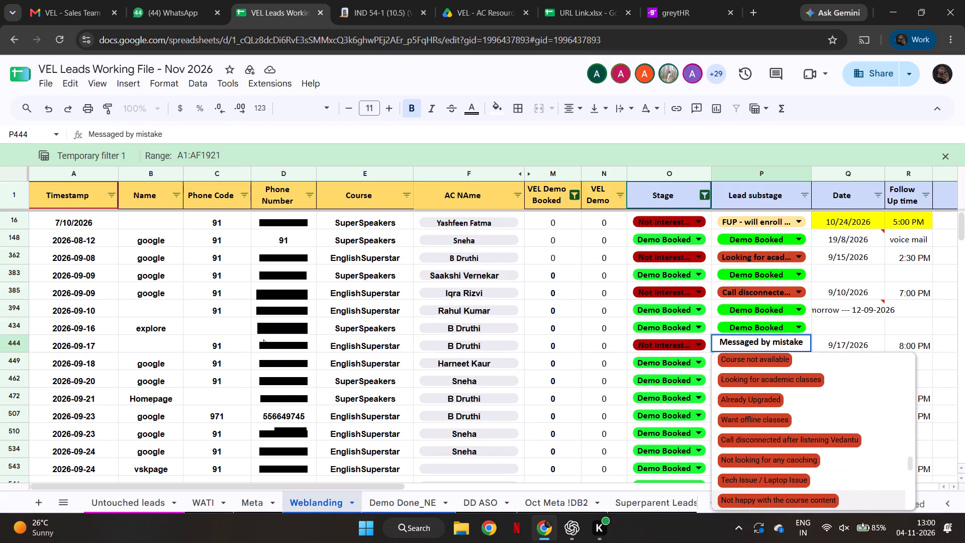
{"action": "key", "text": "Up"}
{"action": "key", "text": "Up"}
{"action": "key", "text": "Return"}
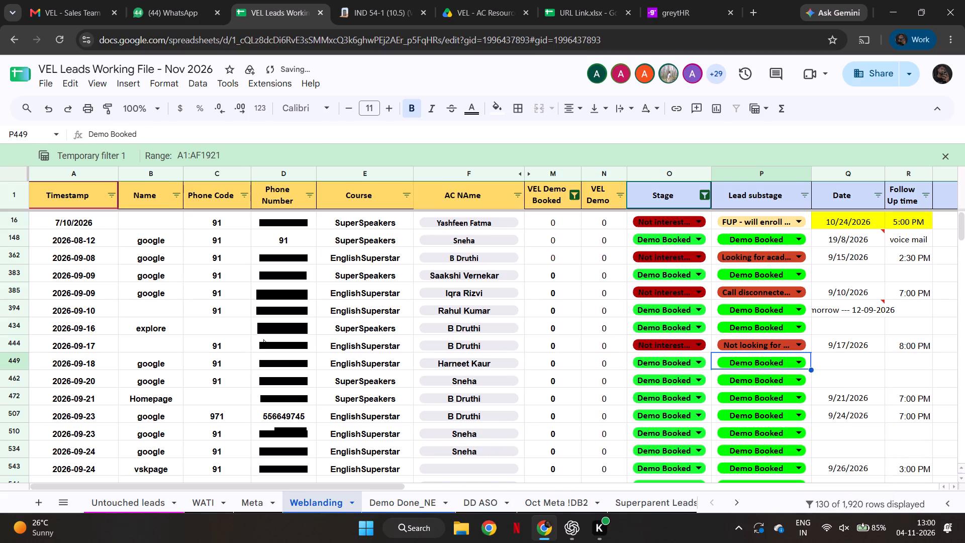
Copy the phone number of the 2026-09-18 EnglishSuperstar lead in row 449.
{"action": "key", "text": "Left"}
{"action": "key", "text": "Left"}
{"action": "key", "text": "Left"}
{"action": "key", "text": "Left"}
{"action": "key", "text": "Left"}
{"action": "key", "text": "Left"}
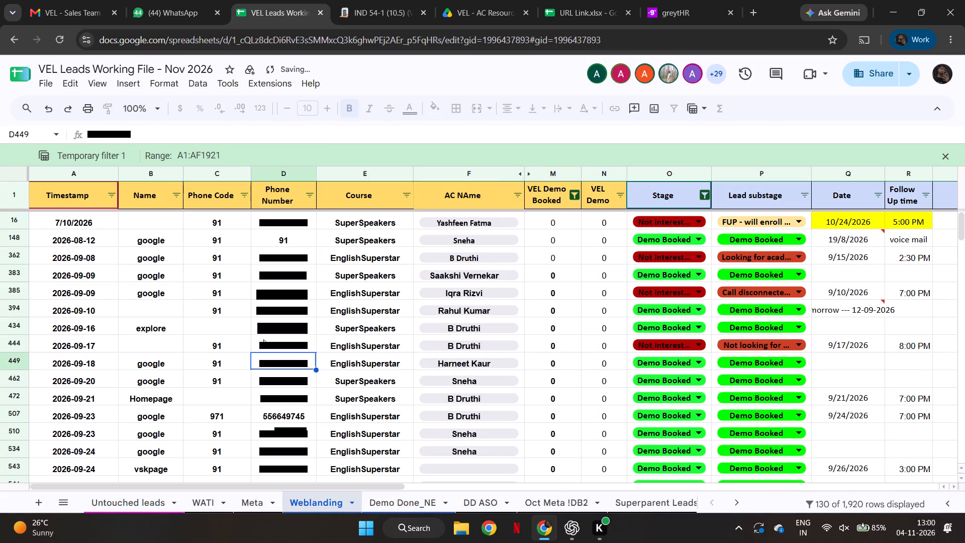
{"action": "key", "text": "ctrl+c"}
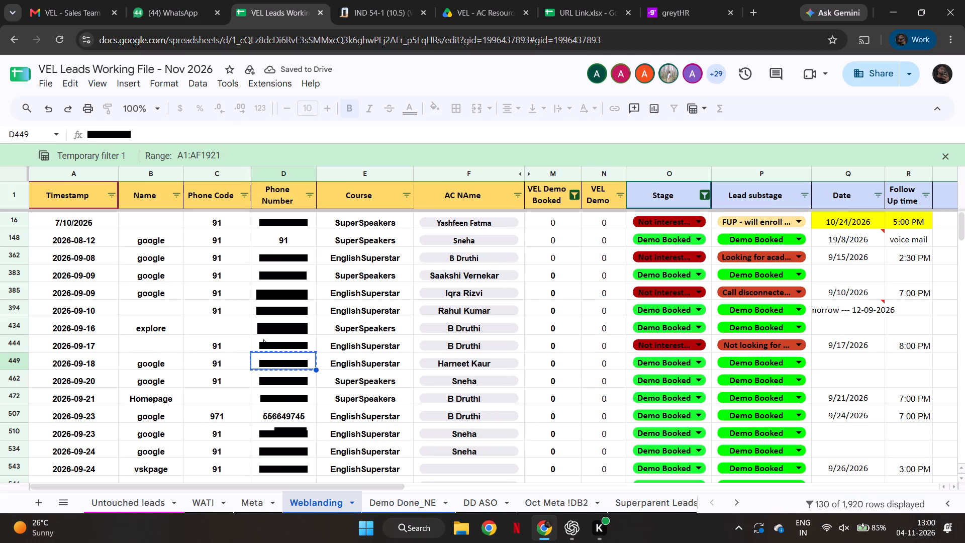
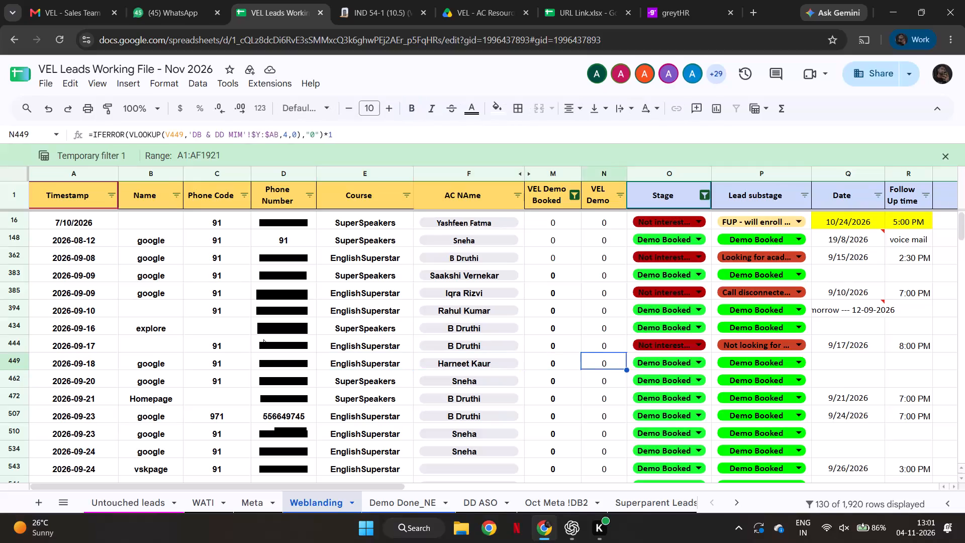
Set the Stage of the 2026-09-18 EnglishSuperstar lead in row 449 to Follow up.
{"action": "key", "text": "Right"}
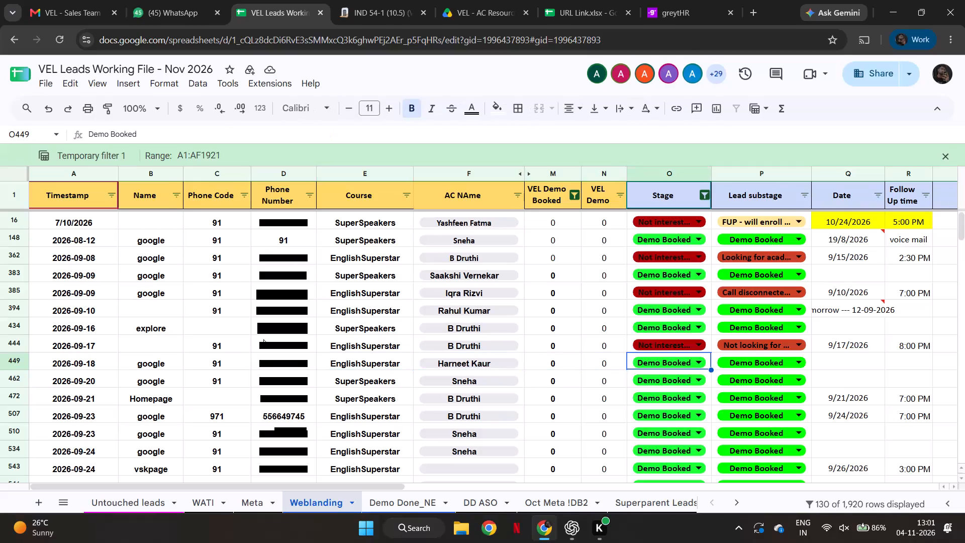
{"action": "key", "text": "Right"}
{"action": "key", "text": "Left"}
{"action": "key", "text": "Return"}
{"action": "key", "text": "Down"}
{"action": "key", "text": "Down"}
{"action": "key", "text": "Down"}
{"action": "key", "text": "Down"}
{"action": "key", "text": "Down"}
{"action": "key", "text": "Down"}
{"action": "key", "text": "Down"}
{"action": "key", "text": "Down"}
{"action": "key", "text": "Down"}
{"action": "key", "text": "Down"}
{"action": "key", "text": "Down"}
{"action": "key", "text": "Down"}
{"action": "key", "text": "Down"}
{"action": "key", "text": "Down"}
{"action": "key", "text": "Down"}
{"action": "key", "text": "Down"}
{"action": "key", "text": "Down"}
{"action": "key", "text": "Down"}
{"action": "key", "text": "Down"}
{"action": "key", "text": "Down"}
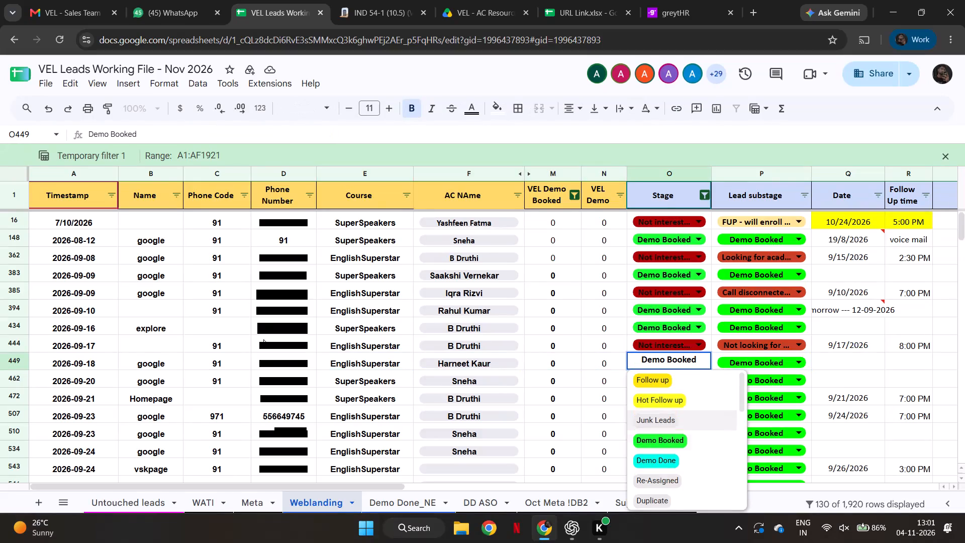
{"action": "key", "text": "Up"}
{"action": "key", "text": "Up"}
{"action": "key", "text": "Down"}
{"action": "key", "text": "Return"}
Set the Lead substage of the 2026-09-18 lead in row 449 to "FUP - will enroll within 3 months".
{"action": "key", "text": "Up"}
{"action": "key", "text": "Right"}
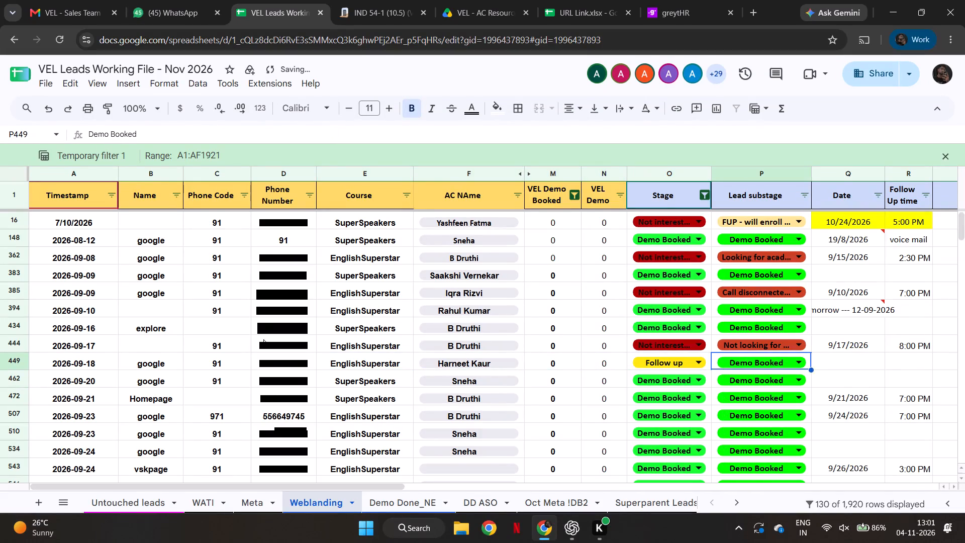
{"action": "key", "text": "Return"}
{"action": "key", "text": "Down"}
{"action": "key", "text": "Down"}
{"action": "key", "text": "Down"}
{"action": "key", "text": "Down"}
{"action": "key", "text": "Down"}
{"action": "key", "text": "Down"}
{"action": "key", "text": "Down"}
{"action": "key", "text": "Down"}
{"action": "key", "text": "Down"}
{"action": "key", "text": "Down"}
{"action": "key", "text": "Down"}
{"action": "key", "text": "Down"}
{"action": "key", "text": "Down"}
{"action": "key", "text": "Down"}
{"action": "key", "text": "Down"}
{"action": "key", "text": "Down"}
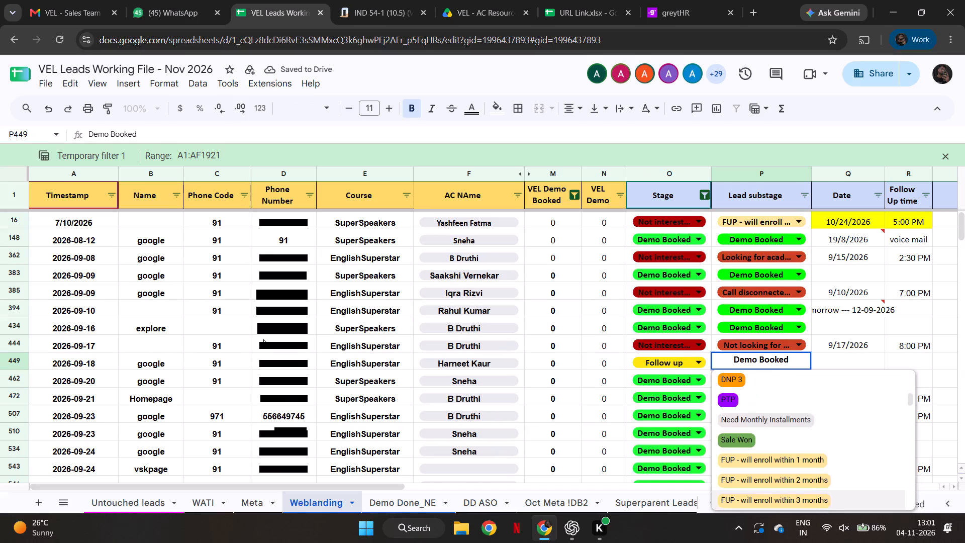
{"action": "key", "text": "Down"}
{"action": "key", "text": "Up"}
{"action": "key", "text": "Return"}
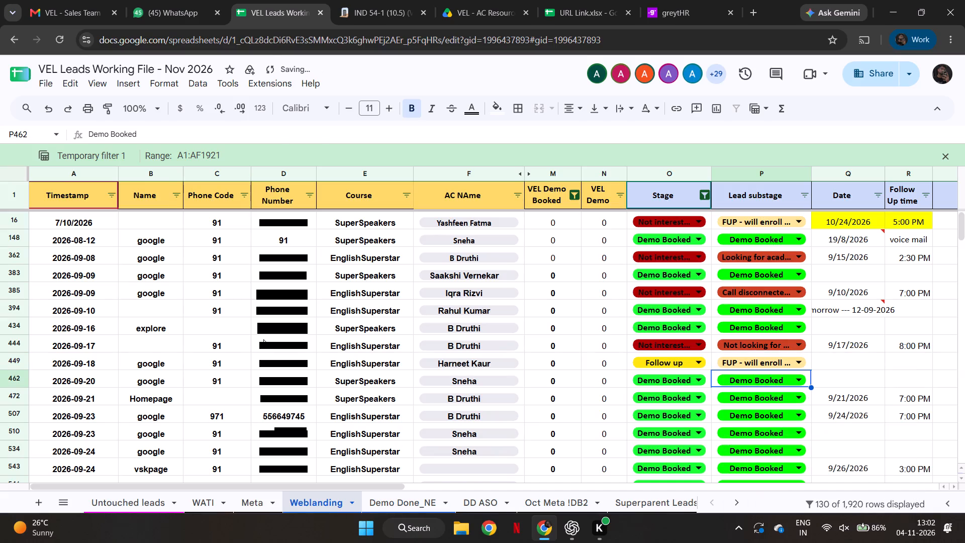
Copy the phone number of the 2026-09-20 SuperSpeakers lead in row 462.
{"action": "key", "text": "Left"}
{"action": "key", "text": "Left"}
{"action": "key", "text": "Left"}
{"action": "key", "text": "Left"}
{"action": "key", "text": "Left"}
{"action": "key", "text": "Left"}
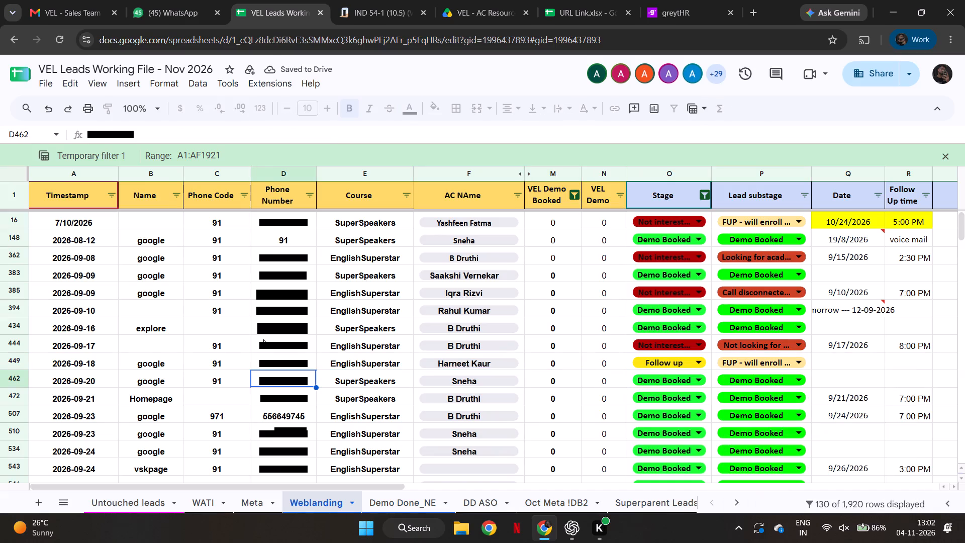
{"action": "key", "text": "ctrl+c"}
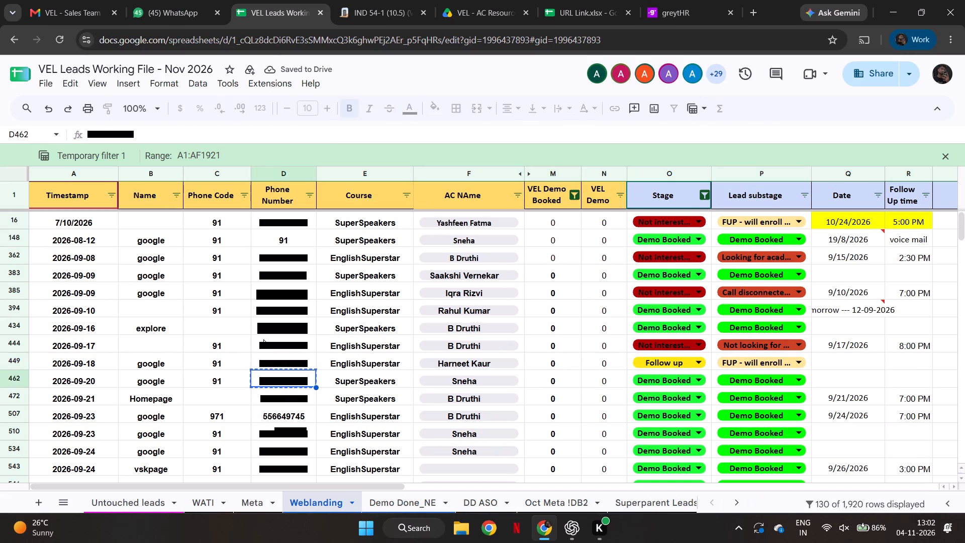
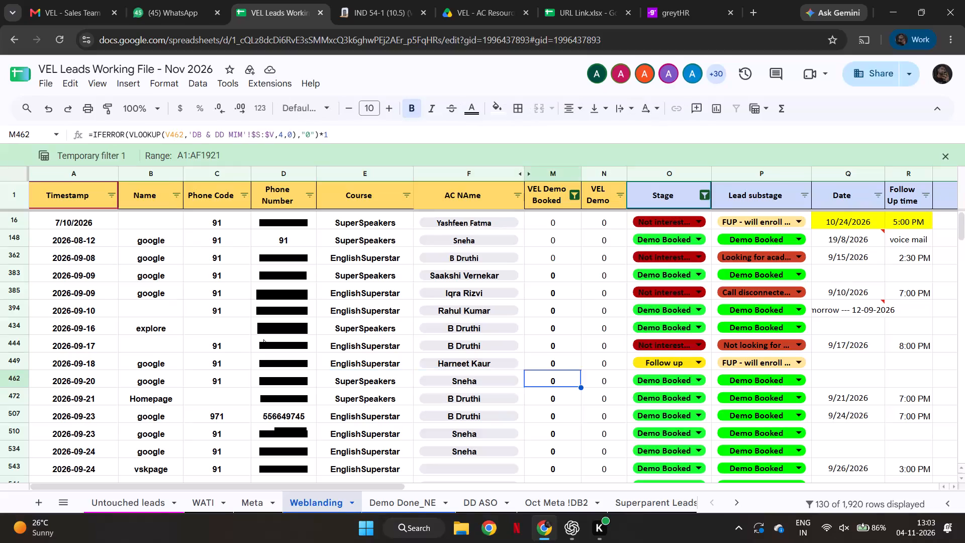
Set the Stage of the 2026-09-20 SuperSpeakers lead in row 462 to Not interested.
{"action": "key", "text": "Right"}
{"action": "key", "text": "Right"}
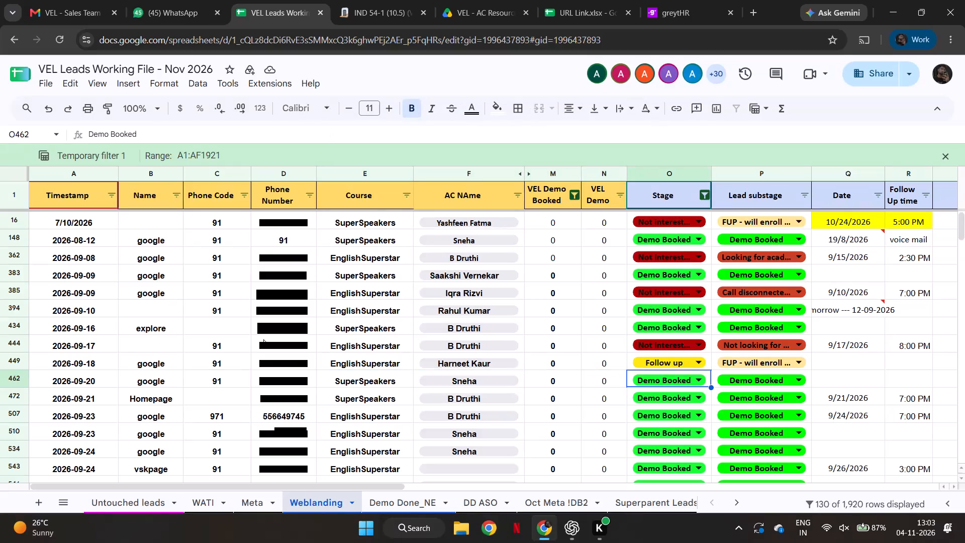
{"action": "key", "text": "Return"}
{"action": "key", "text": "Down"}
{"action": "key", "text": "Down"}
{"action": "key", "text": "Down"}
{"action": "key", "text": "Down"}
{"action": "key", "text": "Down"}
{"action": "key", "text": "Down"}
{"action": "key", "text": "Down"}
{"action": "key", "text": "Down"}
{"action": "key", "text": "Down"}
{"action": "key", "text": "Down"}
{"action": "key", "text": "Down"}
{"action": "key", "text": "Down"}
{"action": "key", "text": "Down"}
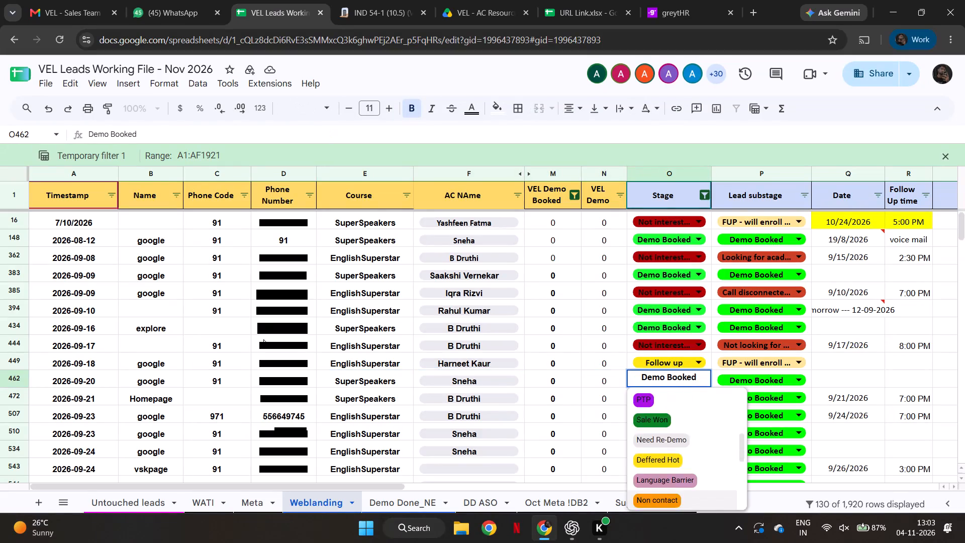
{"action": "key", "text": "Down"}
{"action": "key", "text": "Down"}
{"action": "key", "text": "Down"}
{"action": "key", "text": "Down"}
{"action": "key", "text": "Up"}
{"action": "key", "text": "Return"}
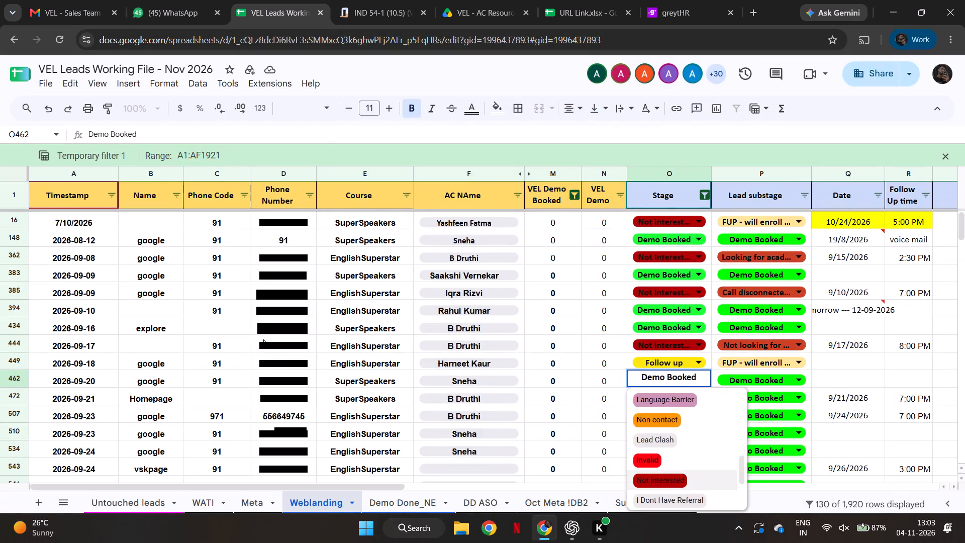
{"action": "key", "text": "Up"}
Set the Lead substage of the 2026-09-20 lead in row 462 to "Enrolled with other coaching".
{"action": "key", "text": "Right"}
{"action": "key", "text": "Return"}
{"action": "key", "text": "Down"}
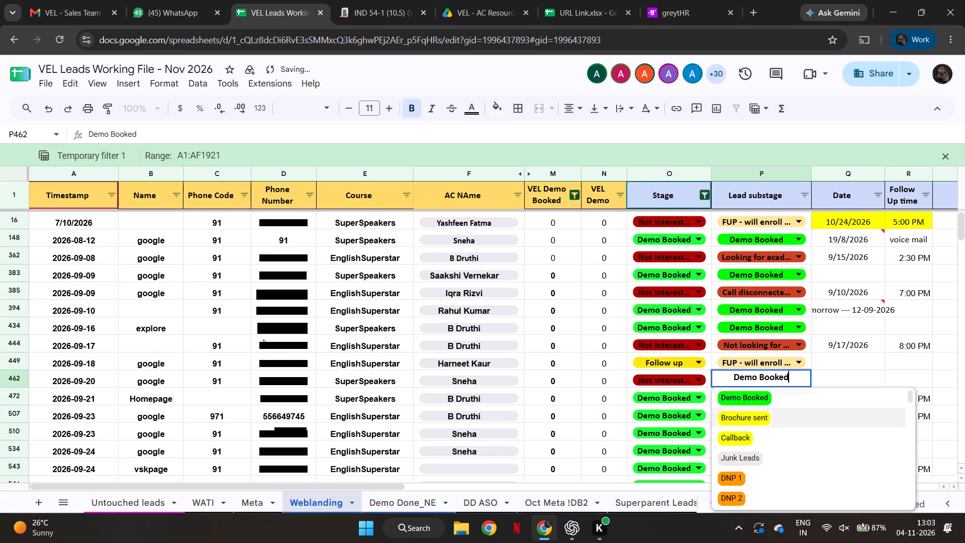
{"action": "key", "text": "Down"}
{"action": "key", "text": "Down"}
{"action": "key", "text": "Down"}
{"action": "key", "text": "Down"}
{"action": "key", "text": "Down"}
{"action": "key", "text": "Down"}
{"action": "key", "text": "Down"}
{"action": "key", "text": "Down"}
{"action": "key", "text": "Down"}
{"action": "key", "text": "Down"}
{"action": "key", "text": "Down"}
{"action": "key", "text": "Down"}
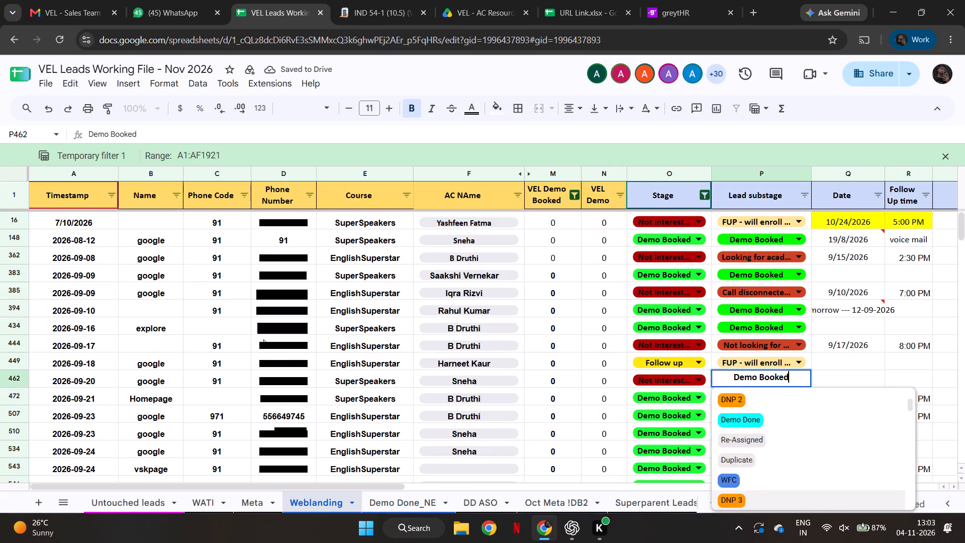
{"action": "key", "text": "Down"}
{"action": "key", "text": "Down"}
{"action": "key", "text": "Down"}
{"action": "key", "text": "Down"}
{"action": "key", "text": "Down"}
{"action": "key", "text": "Down"}
{"action": "key", "text": "Down"}
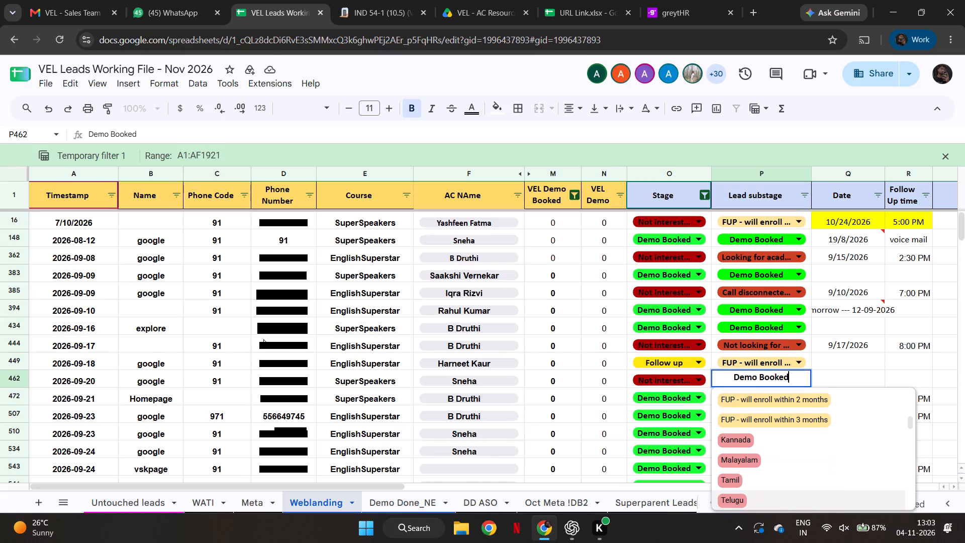
{"action": "key", "text": "Down"}
{"action": "key", "text": "Down"}
{"action": "key", "text": "Down"}
{"action": "key", "text": "Down"}
{"action": "key", "text": "Down"}
{"action": "key", "text": "Down"}
{"action": "key", "text": "Down"}
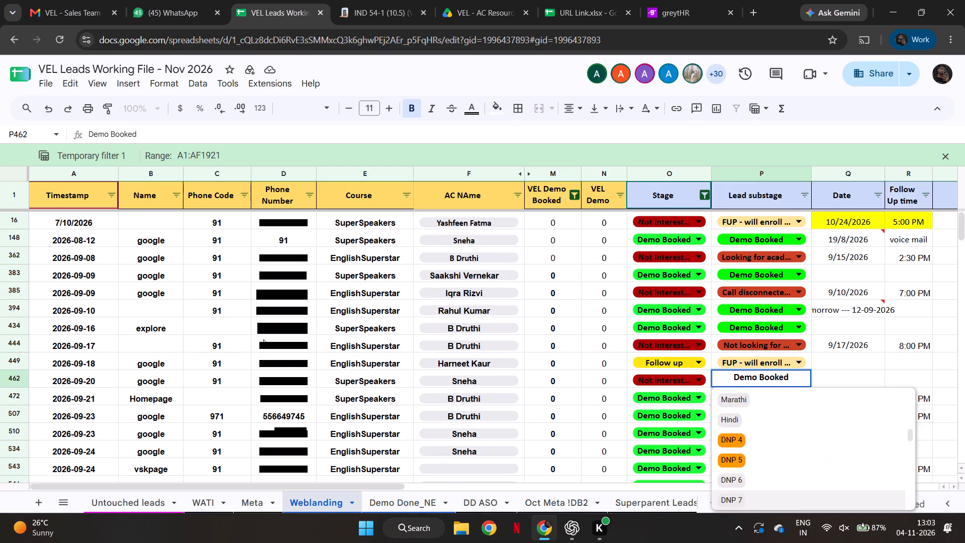
{"action": "key", "text": "Down"}
{"action": "key", "text": "Down"}
{"action": "key", "text": "Down"}
{"action": "key", "text": "Down"}
{"action": "key", "text": "Down"}
{"action": "key", "text": "Down"}
{"action": "key", "text": "Down"}
{"action": "key", "text": "Down"}
{"action": "key", "text": "Down"}
{"action": "key", "text": "Down"}
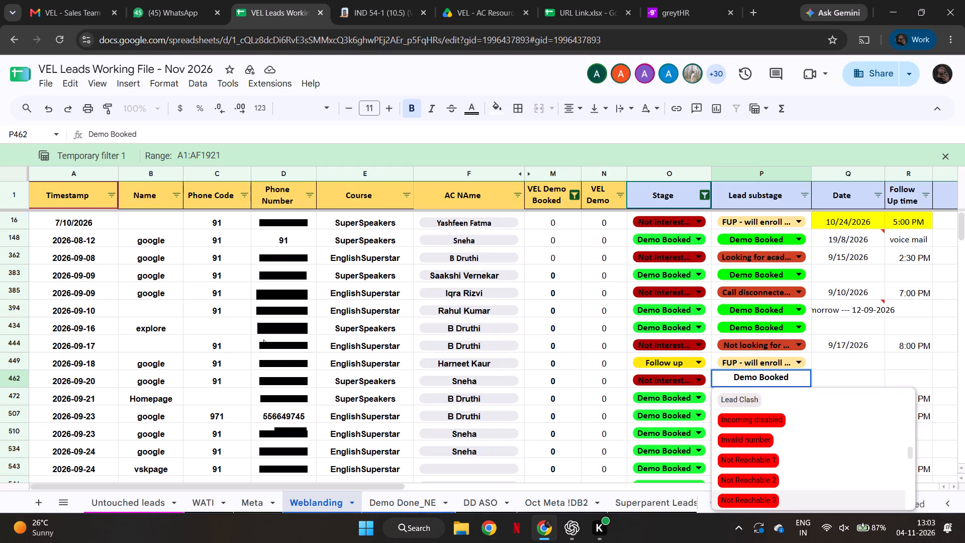
{"action": "key", "text": "Down"}
{"action": "key", "text": "Down"}
{"action": "key", "text": "Down"}
{"action": "key", "text": "Down"}
{"action": "key", "text": "Down"}
{"action": "key", "text": "Down"}
{"action": "key", "text": "Down"}
{"action": "key", "text": "Down"}
{"action": "key", "text": "Down"}
{"action": "key", "text": "Down"}
{"action": "key", "text": "Down"}
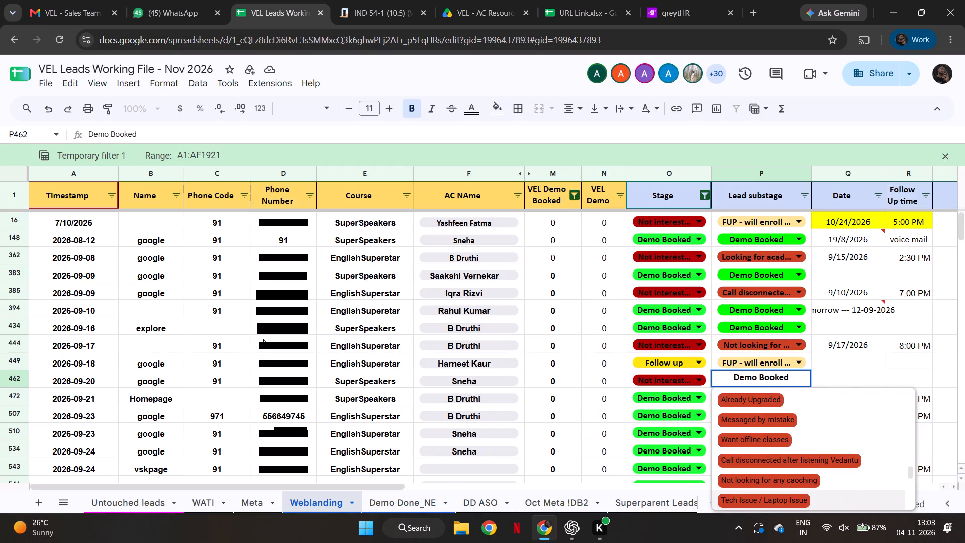
{"action": "key", "text": "Down"}
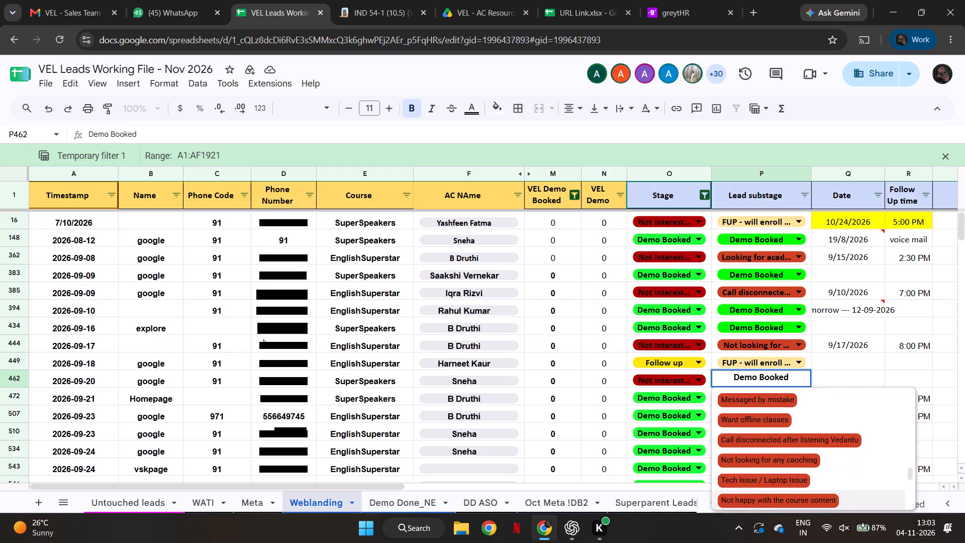
{"action": "key", "text": "Down"}
{"action": "key", "text": "Down"}
{"action": "key", "text": "Down"}
{"action": "key", "text": "Down"}
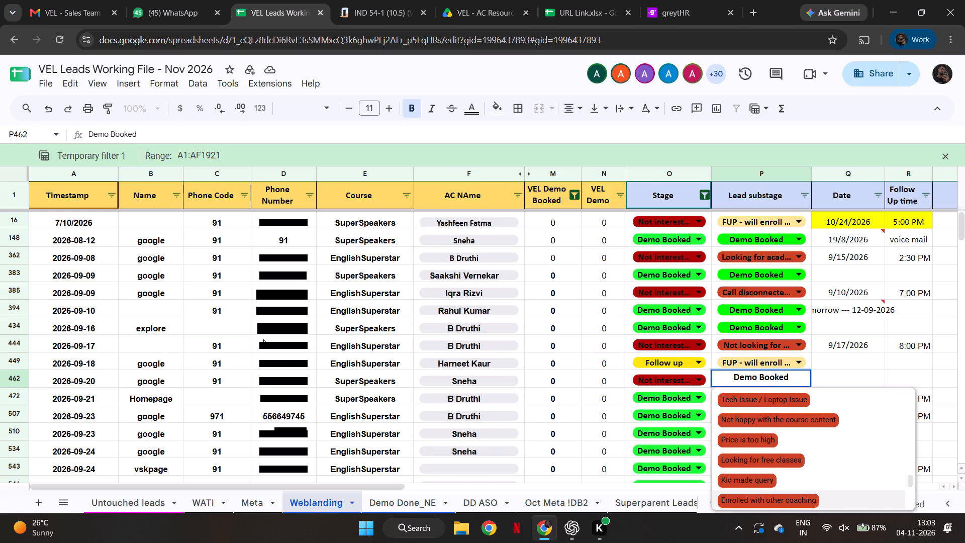
{"action": "key", "text": "Down"}
{"action": "key", "text": "Up"}
{"action": "key", "text": "Return"}
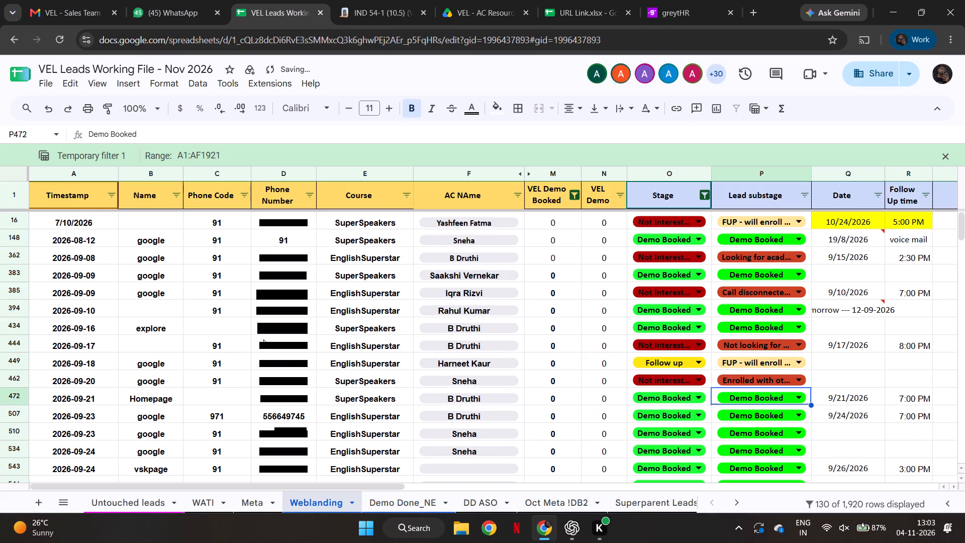
Copy the phone number of the 2026-09-21 SuperSpeakers lead in row 472.
{"action": "key", "text": "Left"}
{"action": "key", "text": "Left"}
{"action": "key", "text": "Left"}
{"action": "key", "text": "Left"}
{"action": "key", "text": "Left"}
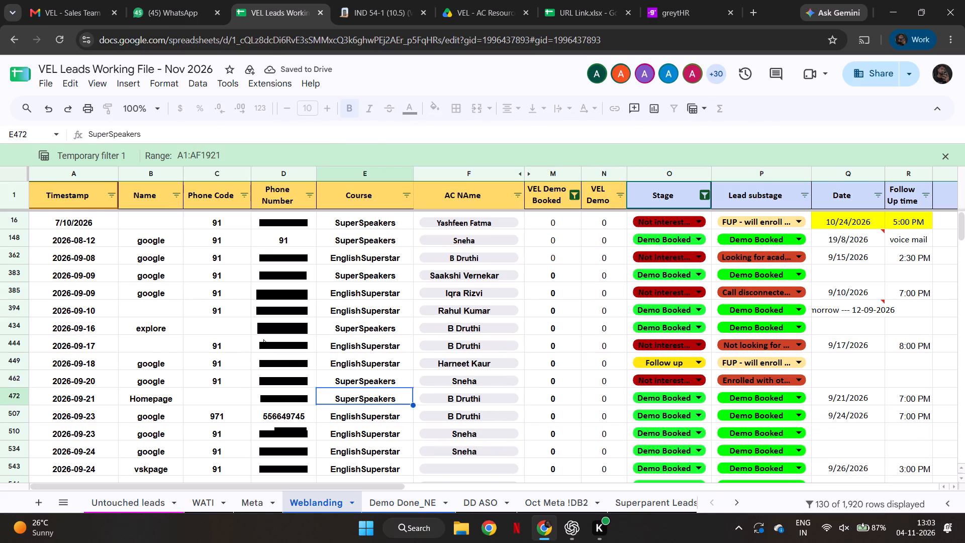
{"action": "key", "text": "Left"}
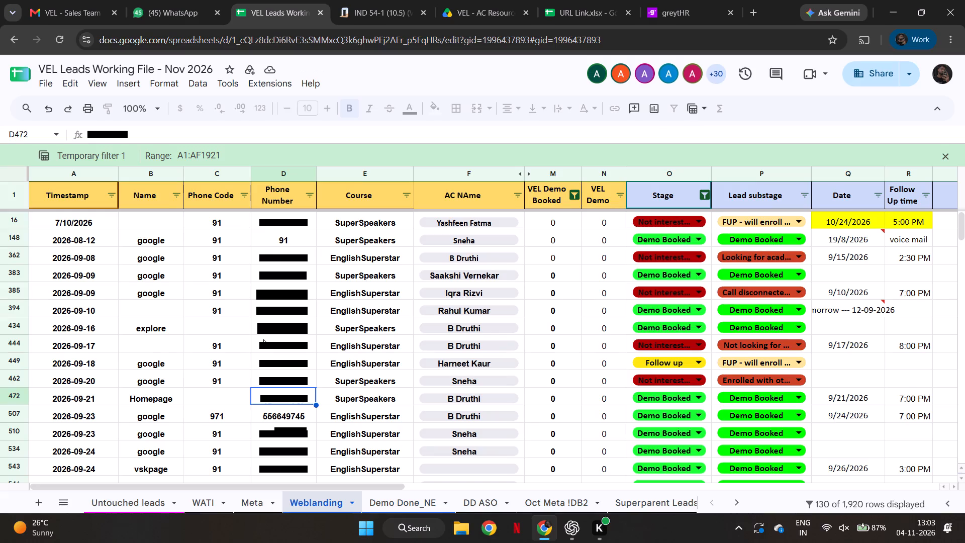
{"action": "key", "text": "ctrl+c"}
Set the Stage of the 2026-09-21 SuperSpeakers lead in row 472 to Not interested.
{"action": "key", "text": "Right"}
{"action": "key", "text": "Right"}
{"action": "key", "text": "Right"}
{"action": "key", "text": "Right"}
{"action": "key", "text": "Right"}
{"action": "key", "text": "Return"}
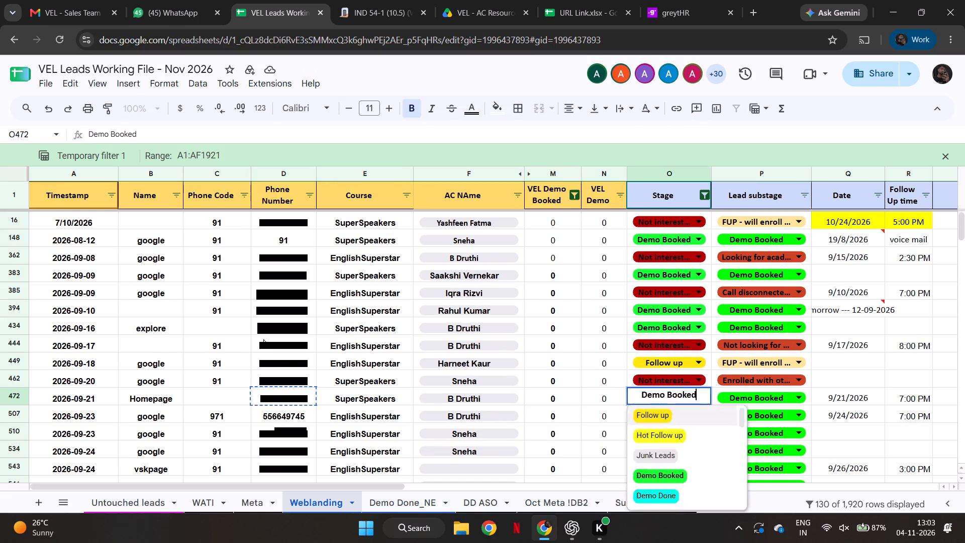
{"action": "key", "text": "Down"}
{"action": "key", "text": "Down"}
{"action": "key", "text": "Down"}
{"action": "key", "text": "Down"}
{"action": "key", "text": "Down"}
{"action": "key", "text": "Down"}
{"action": "key", "text": "Down"}
{"action": "key", "text": "Down"}
{"action": "key", "text": "Down"}
{"action": "key", "text": "Down"}
{"action": "key", "text": "Down"}
{"action": "key", "text": "Down"}
{"action": "key", "text": "Down"}
{"action": "key", "text": "Down"}
{"action": "key", "text": "Down"}
{"action": "key", "text": "Down"}
{"action": "key", "text": "Down"}
{"action": "key", "text": "Down"}
{"action": "key", "text": "Down"}
{"action": "key", "text": "Down"}
{"action": "key", "text": "Up"}
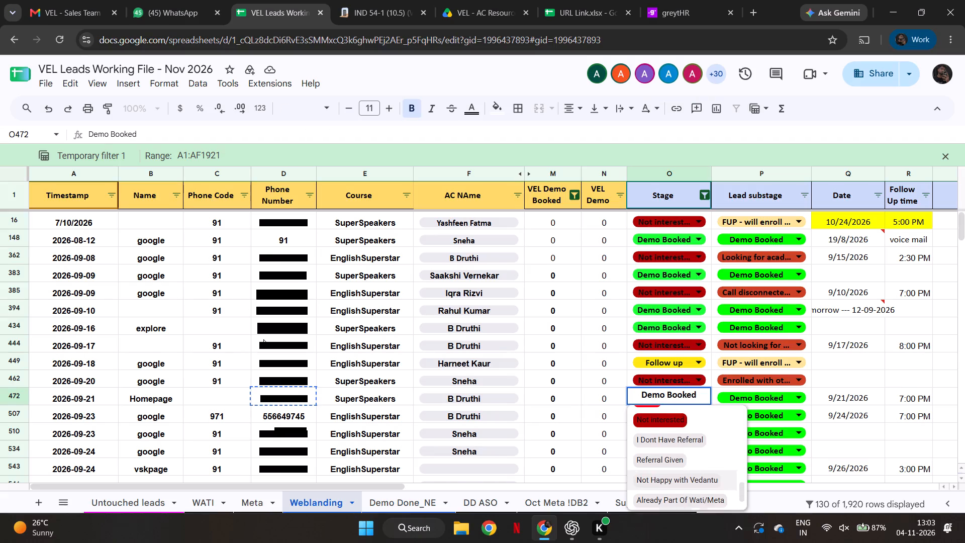
{"action": "key", "text": "Up"}
{"action": "key", "text": "Up"}
{"action": "key", "text": "Up"}
{"action": "key", "text": "Return"}
{"action": "key", "text": "Up"}
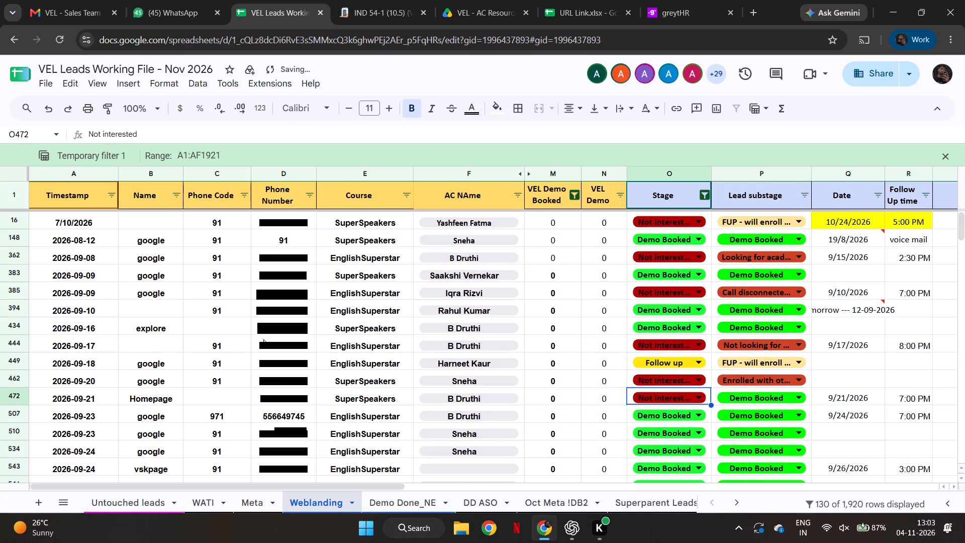
Set the Lead substage of the 2026-09-21 SuperSpeakers lead in row 472 to "Not looking for any caoching".
{"action": "key", "text": "Right"}
{"action": "key", "text": "Return"}
{"action": "key", "text": "Down"}
{"action": "key", "text": "Down"}
{"action": "key", "text": "Down"}
{"action": "key", "text": "Down"}
{"action": "key", "text": "Down"}
{"action": "key", "text": "Down"}
{"action": "key", "text": "Down"}
{"action": "key", "text": "Down"}
{"action": "key", "text": "Down"}
{"action": "key", "text": "Down"}
{"action": "key", "text": "Down"}
{"action": "key", "text": "Down"}
{"action": "key", "text": "Down"}
{"action": "key", "text": "Down"}
{"action": "key", "text": "Down"}
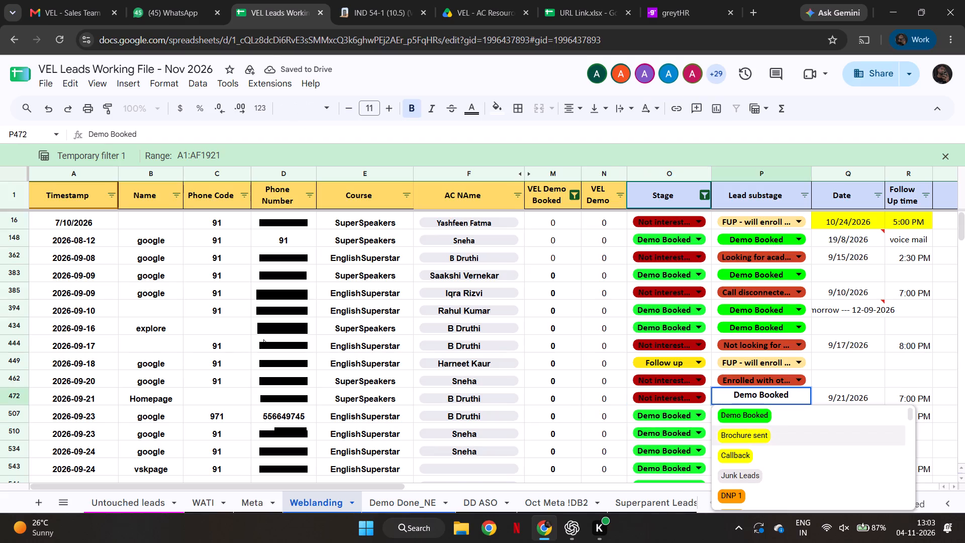
{"action": "key", "text": "Down"}
{"action": "key", "text": "Down"}
{"action": "key", "text": "Down"}
{"action": "key", "text": "Down"}
{"action": "key", "text": "Down"}
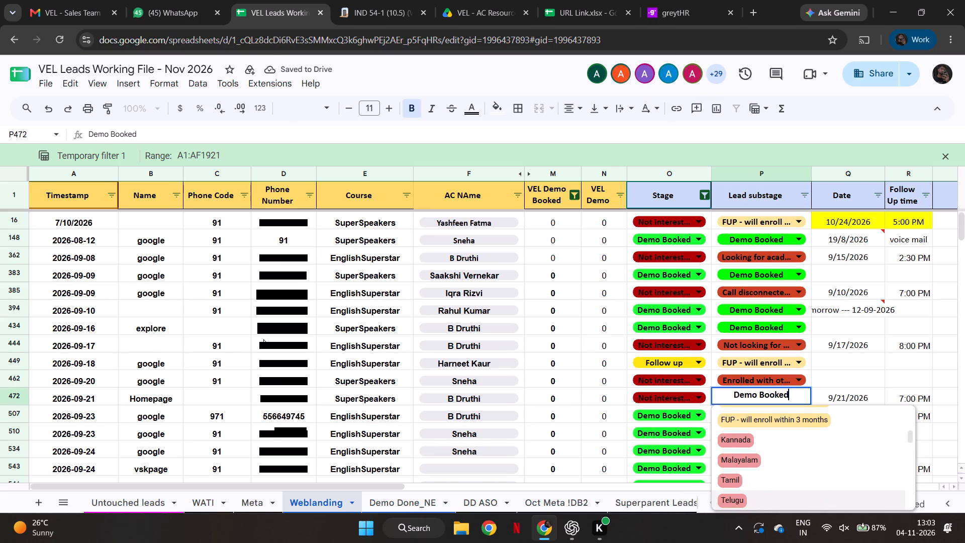
{"action": "key", "text": "Down"}
{"action": "key", "text": "Down"}
{"action": "key", "text": "Down"}
{"action": "key", "text": "Down"}
{"action": "key", "text": "Down"}
{"action": "key", "text": "Down"}
{"action": "key", "text": "Down"}
{"action": "key", "text": "Down"}
{"action": "key", "text": "Down"}
{"action": "key", "text": "Down"}
{"action": "key", "text": "Down"}
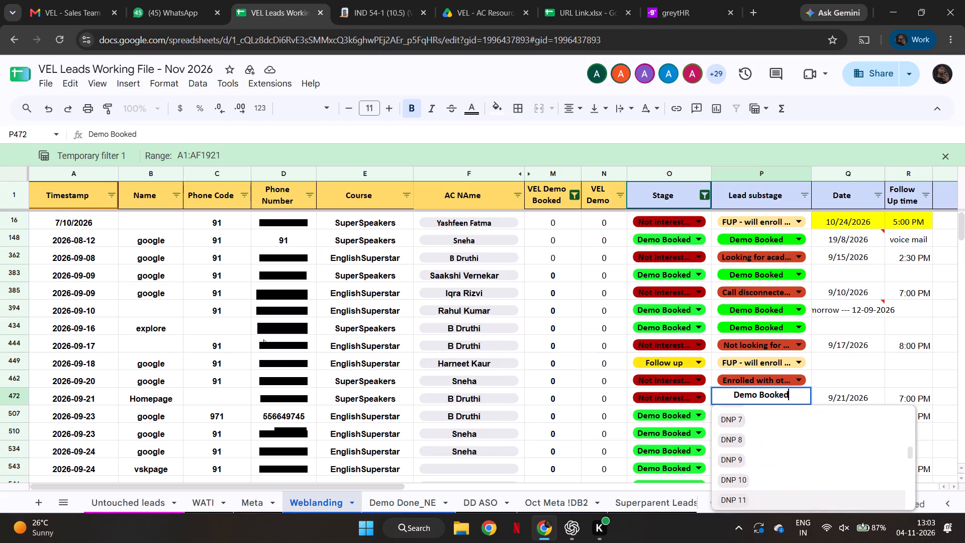
{"action": "key", "text": "Down"}
{"action": "key", "text": "Down"}
{"action": "key", "text": "Down"}
{"action": "key", "text": "Down"}
{"action": "key", "text": "Down"}
{"action": "key", "text": "Down"}
{"action": "key", "text": "Down"}
{"action": "key", "text": "Down"}
{"action": "key", "text": "Down"}
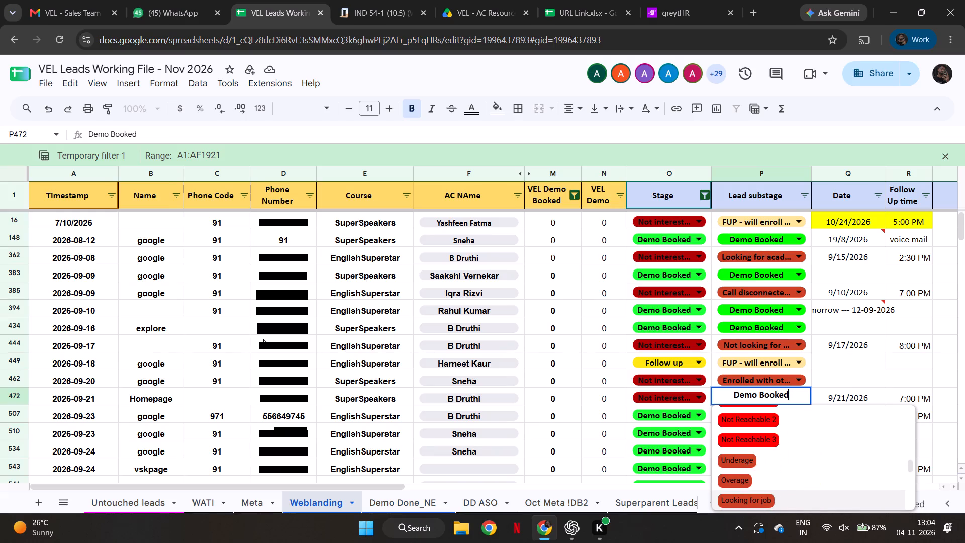
{"action": "key", "text": "Down"}
{"action": "key", "text": "Down"}
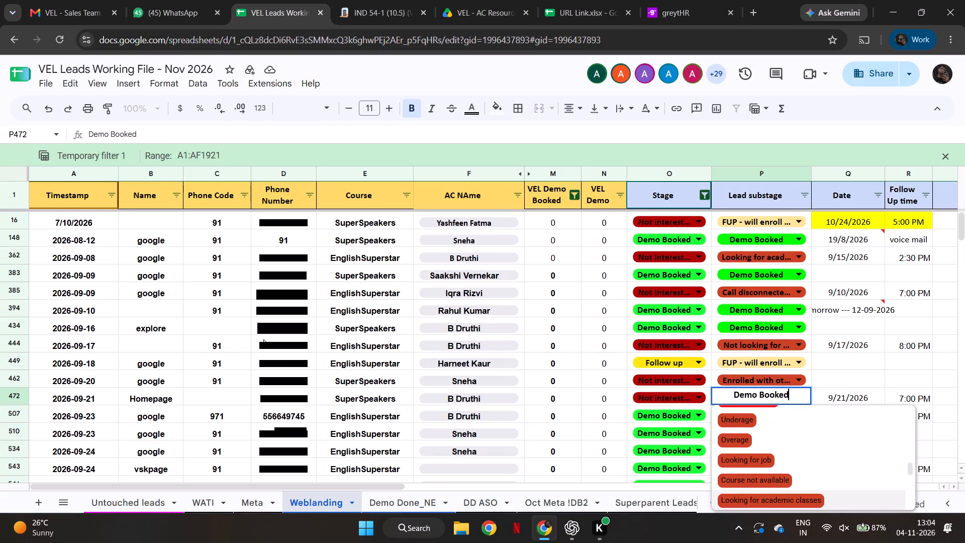
{"action": "key", "text": "Down"}
{"action": "key", "text": "Down"}
{"action": "key", "text": "Down"}
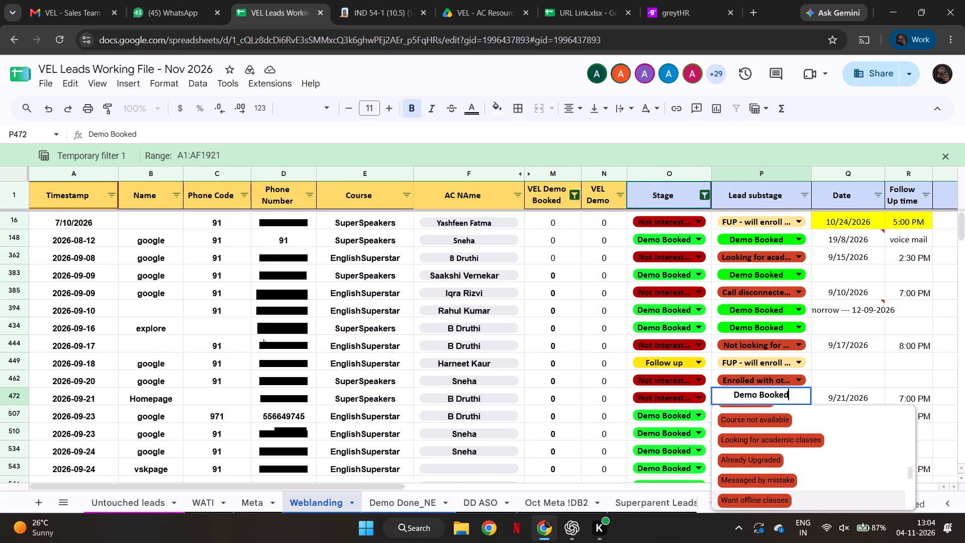
{"action": "key", "text": "Down"}
{"action": "key", "text": "Down"}
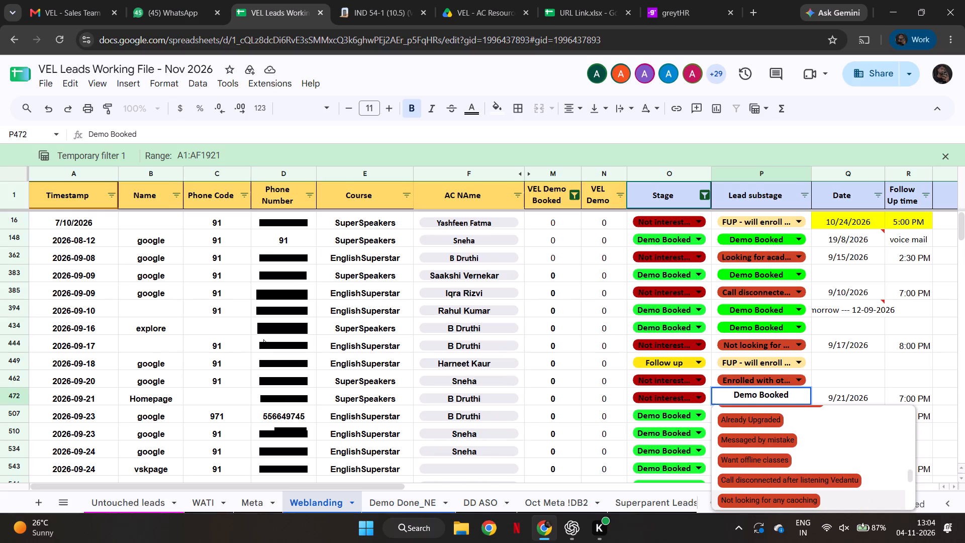
{"action": "key", "text": "Down"}
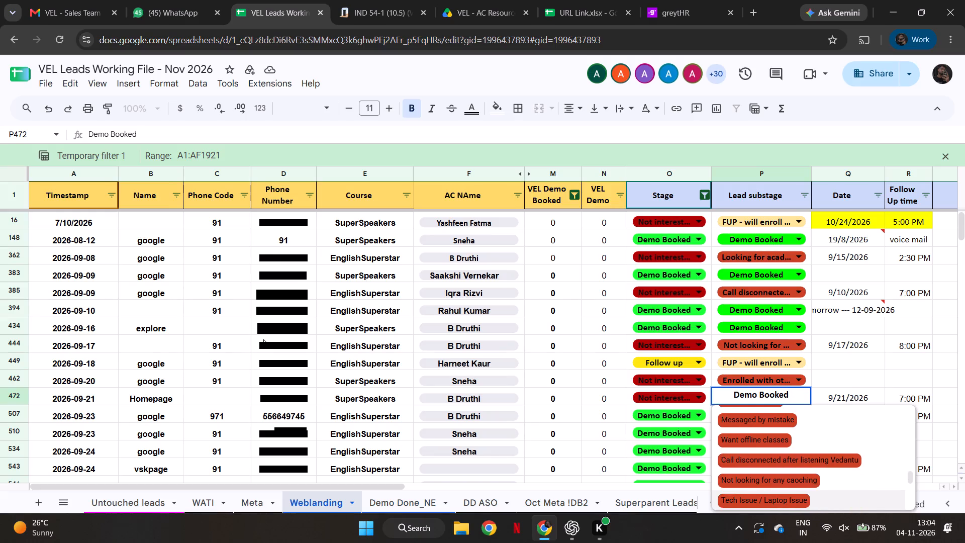
{"action": "key", "text": "Up"}
{"action": "key", "text": "Return"}
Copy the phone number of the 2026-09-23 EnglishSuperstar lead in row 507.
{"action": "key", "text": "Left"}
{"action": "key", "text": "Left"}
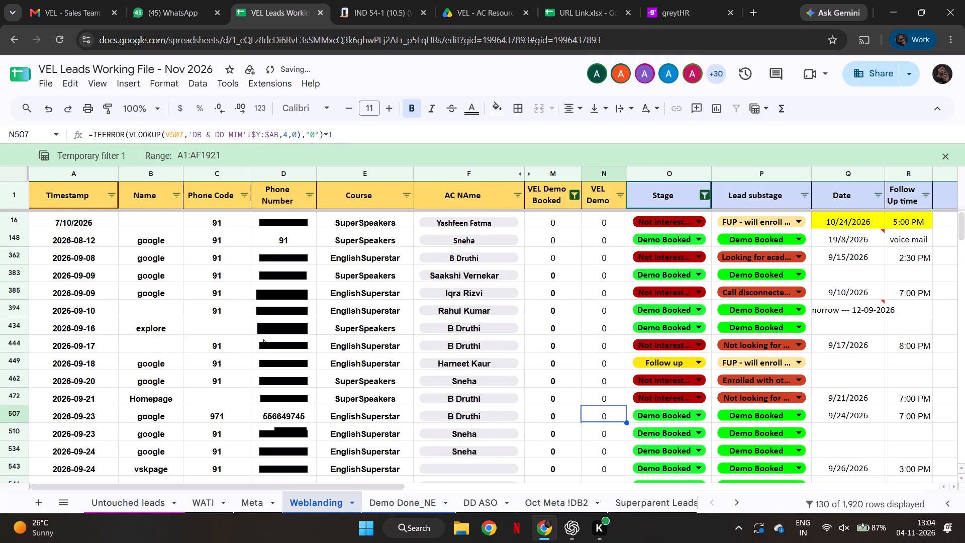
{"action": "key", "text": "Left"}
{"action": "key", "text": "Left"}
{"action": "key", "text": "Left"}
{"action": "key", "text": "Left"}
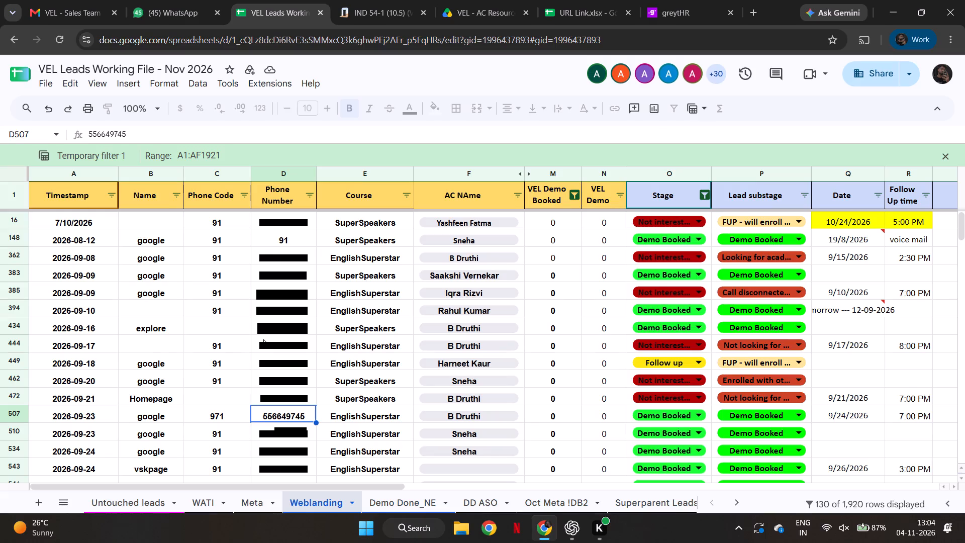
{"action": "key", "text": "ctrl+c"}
Copy the phone number of the 2026-09-23 EnglishSuperstar lead in row 510.
{"action": "key", "text": "Down"}
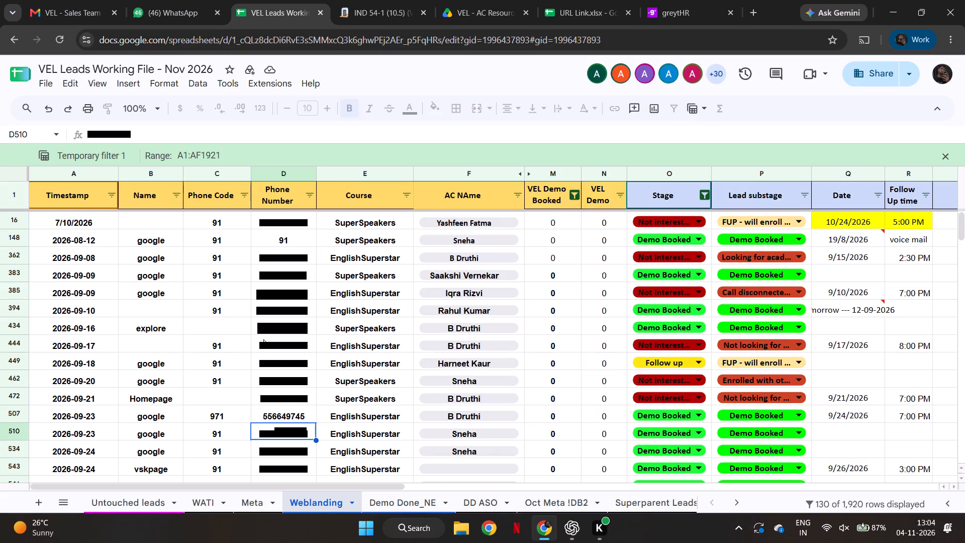
{"action": "key", "text": "ctrl+c"}
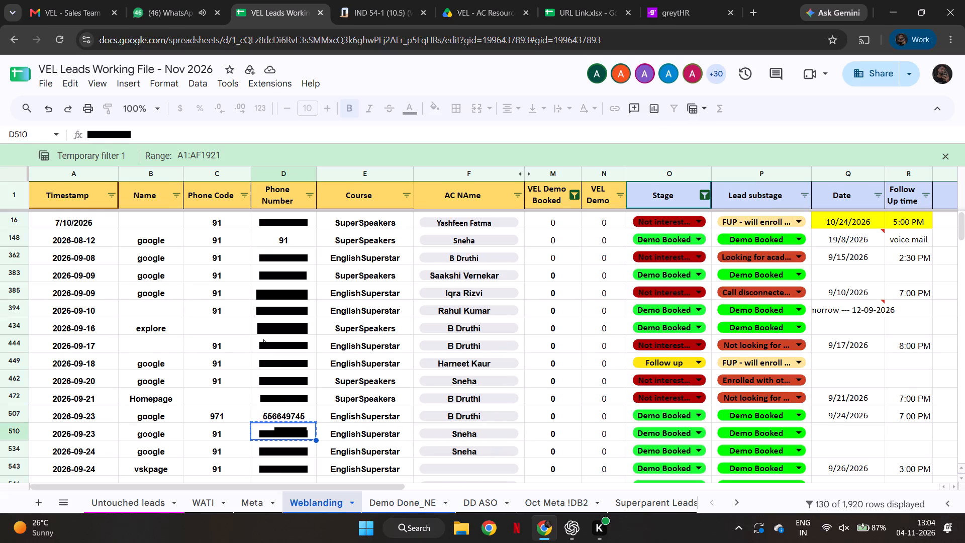
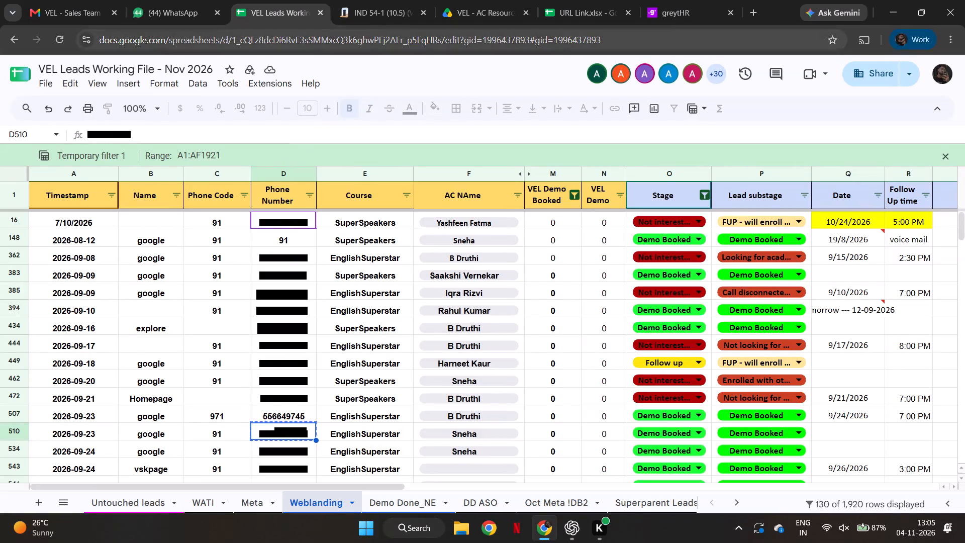
Check the live IND vs NZ 1st ODI score on CREX, dismissing the advertisement and reloading the page.
{"action": "left_click", "coordinate": [365, 19]}
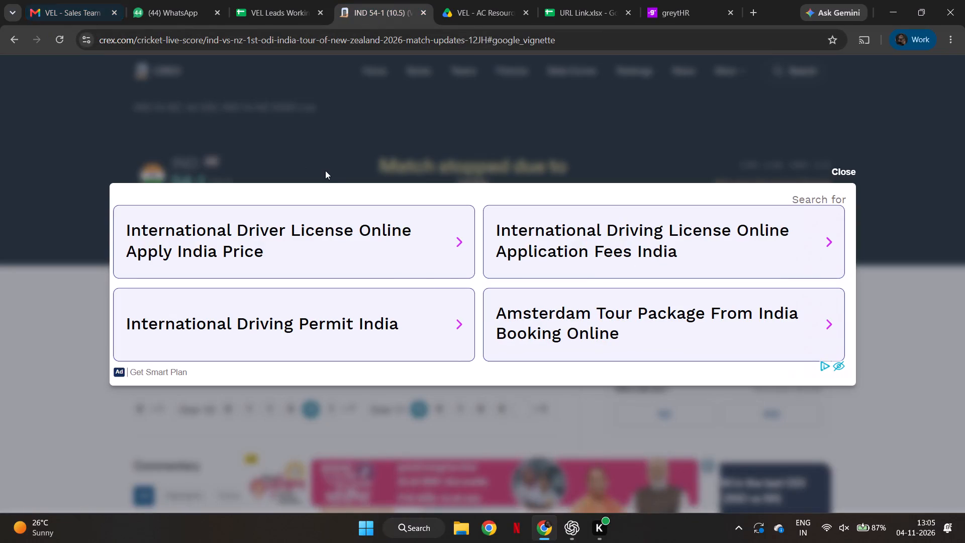
{"action": "left_click", "coordinate": [849, 168]}
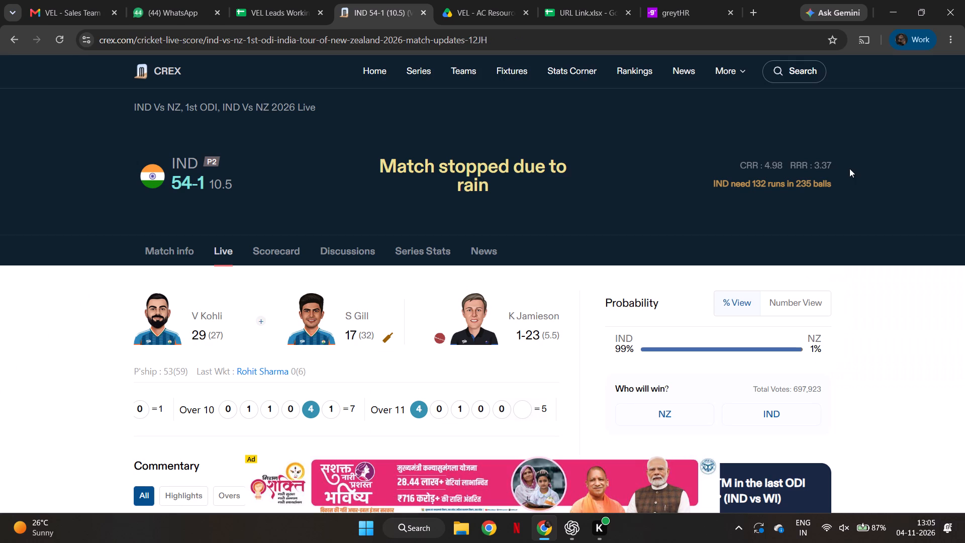
{"action": "left_click", "coordinate": [65, 37]}
Return to the VEL leads file and copy the phone number of the 2026-09-23 EnglishSuperstar lead in row 510.
{"action": "left_click", "coordinate": [283, 8]}
{"action": "scroll", "coordinate": [347, 417], "scroll_direction": "down", "scroll_amount": 1}
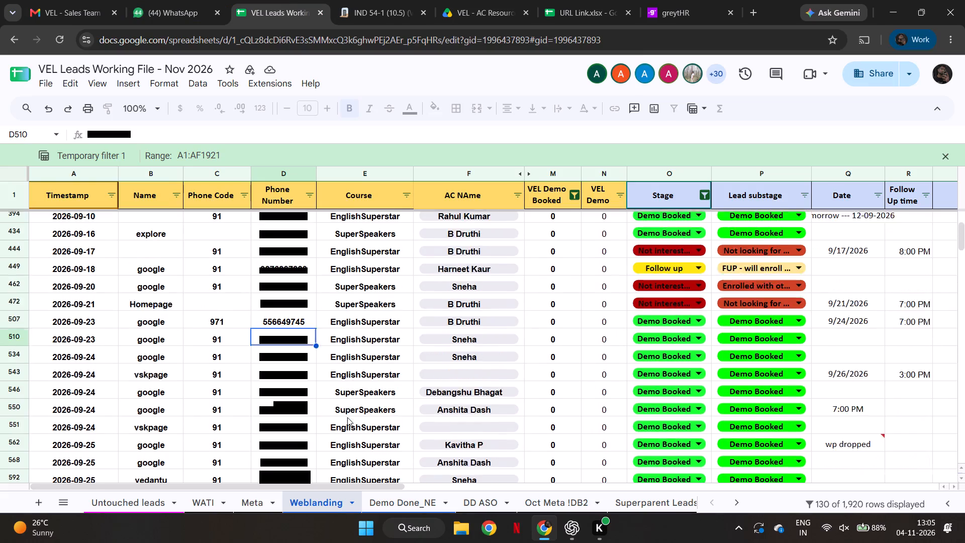
{"action": "scroll", "coordinate": [347, 417], "scroll_direction": "down", "scroll_amount": 2}
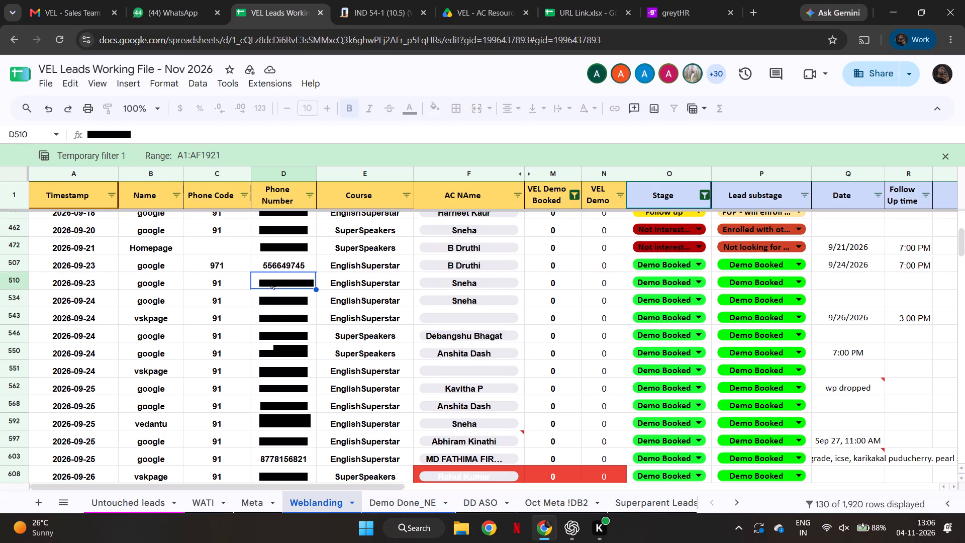
{"action": "left_click", "coordinate": [269, 281]}
{"action": "key", "text": "ctrl+c"}
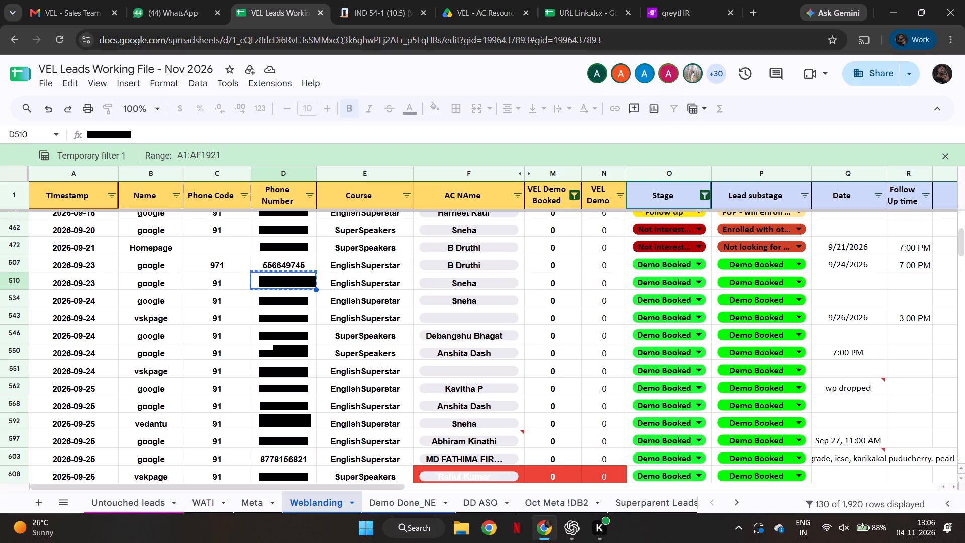
Set the Stage of the 2026-09-23 EnglishSuperstar lead in row 510 to Not interested.
{"action": "key", "text": "Right"}
{"action": "key", "text": "Right"}
{"action": "key", "text": "Right"}
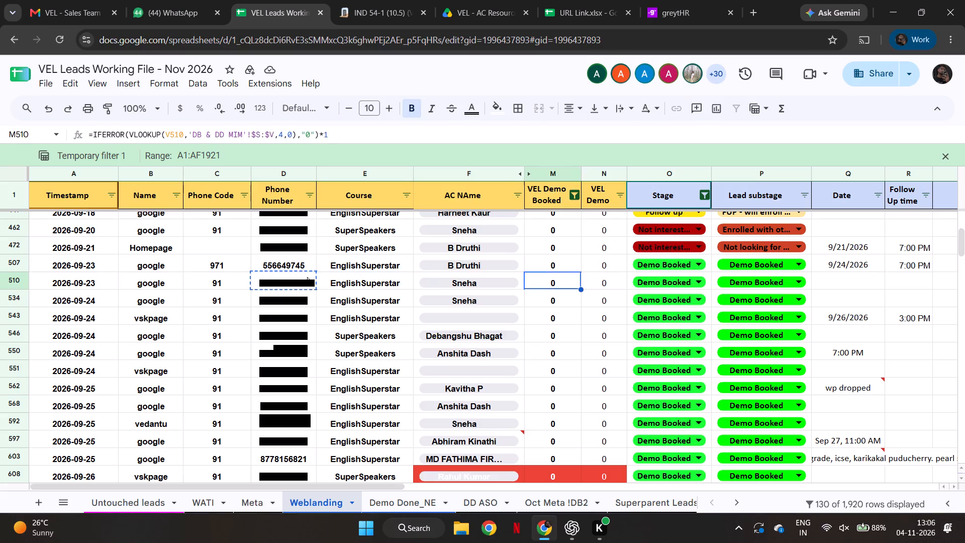
{"action": "key", "text": "Right"}
{"action": "key", "text": "Right"}
{"action": "key", "text": "Return"}
{"action": "key", "text": "Down"}
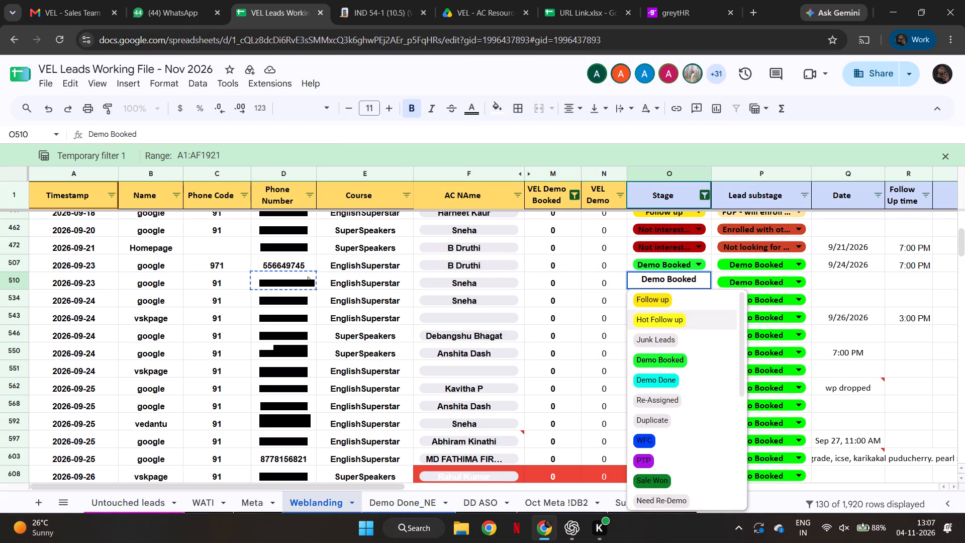
{"action": "key", "text": "Down"}
{"action": "key", "text": "Down"}
{"action": "key", "text": "Down"}
{"action": "key", "text": "Down"}
{"action": "key", "text": "Down"}
{"action": "key", "text": "Down"}
{"action": "key", "text": "Down"}
{"action": "key", "text": "Down"}
{"action": "key", "text": "Down"}
{"action": "key", "text": "Down"}
{"action": "key", "text": "Down"}
{"action": "key", "text": "Down"}
{"action": "key", "text": "Down"}
{"action": "key", "text": "Down"}
{"action": "key", "text": "Down"}
{"action": "key", "text": "Down"}
{"action": "key", "text": "Down"}
{"action": "key", "text": "Down"}
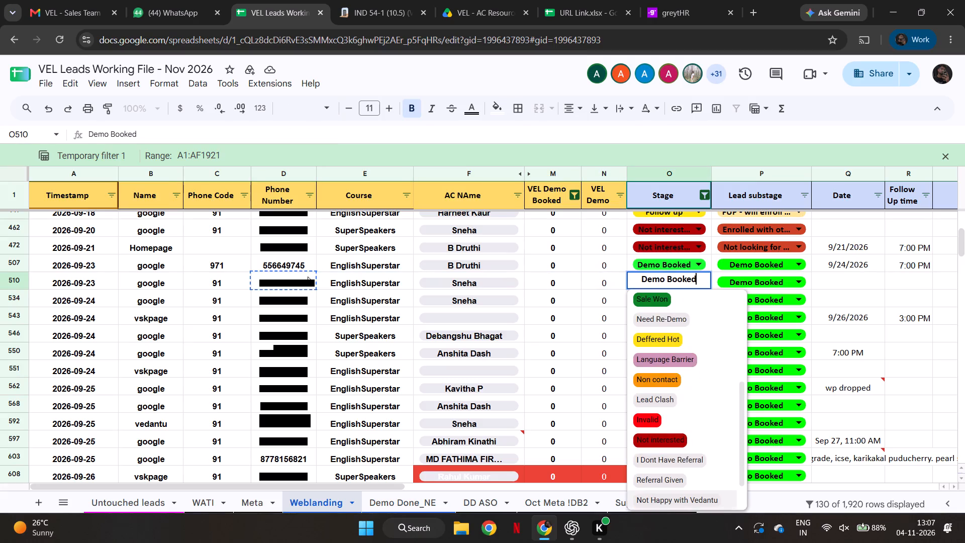
{"action": "key", "text": "Up"}
{"action": "key", "text": "Up"}
{"action": "key", "text": "Up"}
{"action": "key", "text": "Return"}
Set the Lead substage of the 2026-09-23 EnglishSuperstar lead in row 510 to "Call disconnected after listening Vedantu".
{"action": "key", "text": "Up"}
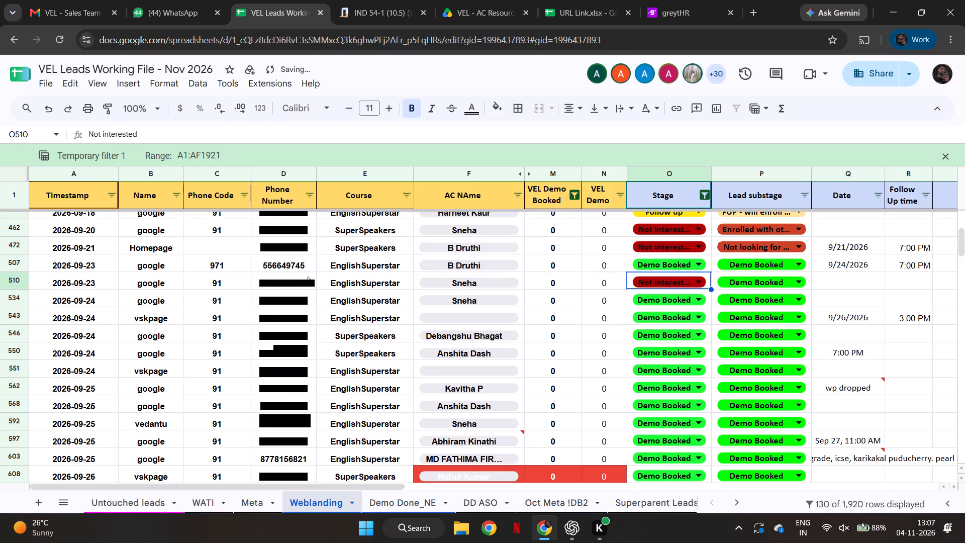
{"action": "key", "text": "Right"}
{"action": "key", "text": "Return"}
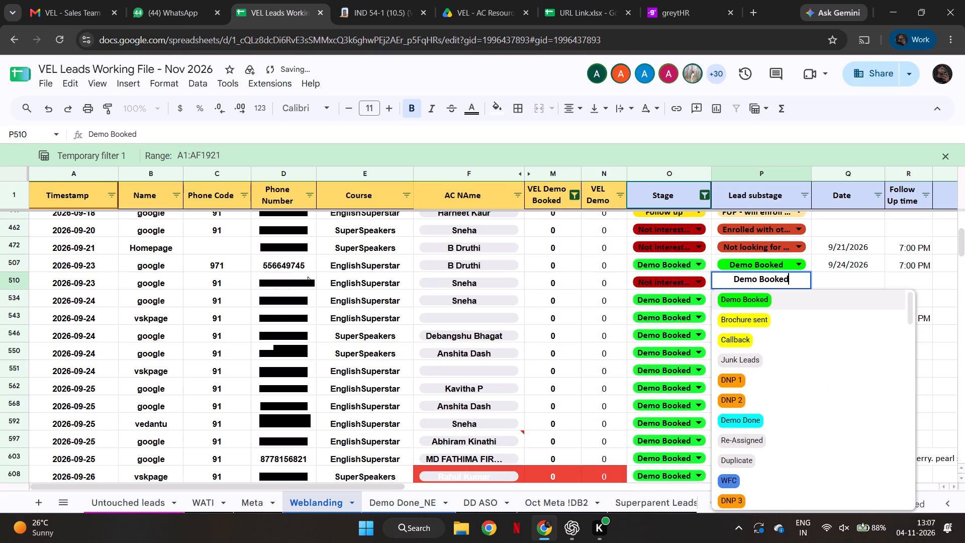
{"action": "key", "text": "Down"}
{"action": "key", "text": "Down"}
{"action": "key", "text": "Down"}
{"action": "key", "text": "Down"}
{"action": "key", "text": "Down"}
{"action": "key", "text": "Down"}
{"action": "key", "text": "Down"}
{"action": "key", "text": "Down"}
{"action": "key", "text": "Down"}
{"action": "key", "text": "Down"}
{"action": "key", "text": "Down"}
{"action": "key", "text": "Down"}
{"action": "key", "text": "Down"}
{"action": "key", "text": "Down"}
{"action": "key", "text": "Down"}
{"action": "key", "text": "Down"}
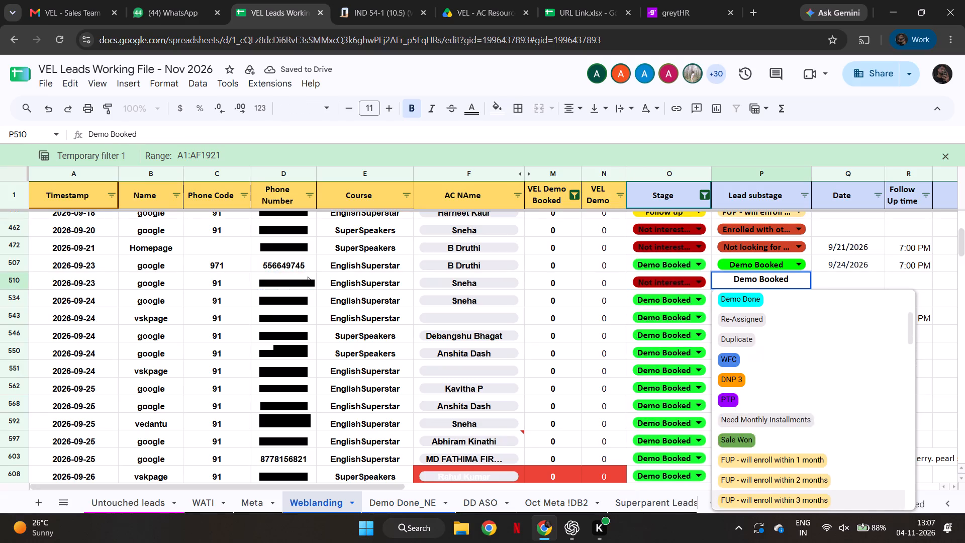
{"action": "key", "text": "Down"}
{"action": "key", "text": "Down"}
{"action": "key", "text": "Down"}
{"action": "key", "text": "Down"}
{"action": "key", "text": "Down"}
{"action": "key", "text": "Down"}
{"action": "key", "text": "Down"}
{"action": "key", "text": "Down"}
{"action": "key", "text": "Down"}
{"action": "key", "text": "Down"}
{"action": "key", "text": "Down"}
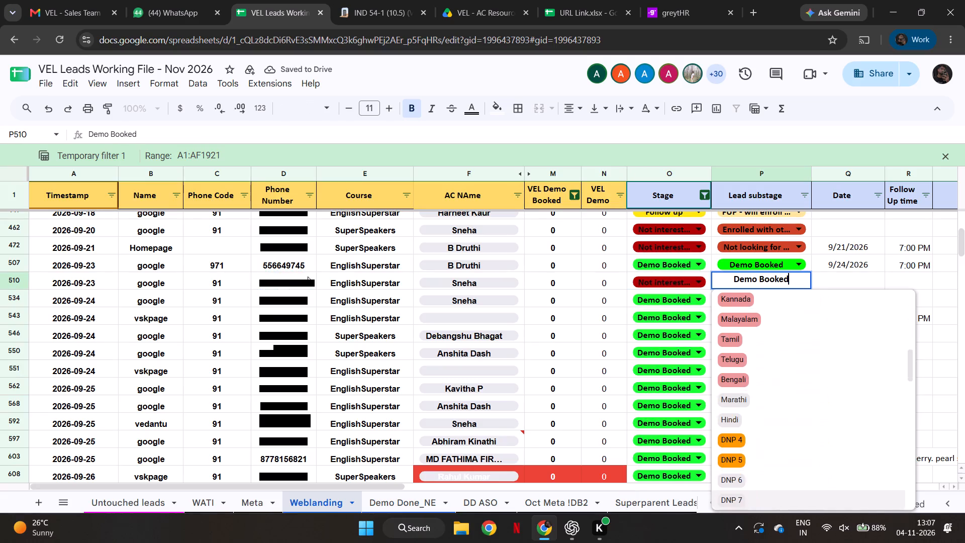
{"action": "key", "text": "Down"}
{"action": "key", "text": "Down"}
{"action": "key", "text": "Down"}
{"action": "key", "text": "Down"}
{"action": "key", "text": "Down"}
{"action": "key", "text": "Down"}
{"action": "key", "text": "Down"}
{"action": "key", "text": "Down"}
{"action": "key", "text": "Down"}
{"action": "key", "text": "Down"}
{"action": "key", "text": "Down"}
{"action": "key", "text": "Down"}
{"action": "key", "text": "Down"}
{"action": "key", "text": "Down"}
{"action": "key", "text": "Down"}
{"action": "key", "text": "Down"}
{"action": "key", "text": "Down"}
{"action": "key", "text": "Down"}
{"action": "key", "text": "Down"}
{"action": "key", "text": "Down"}
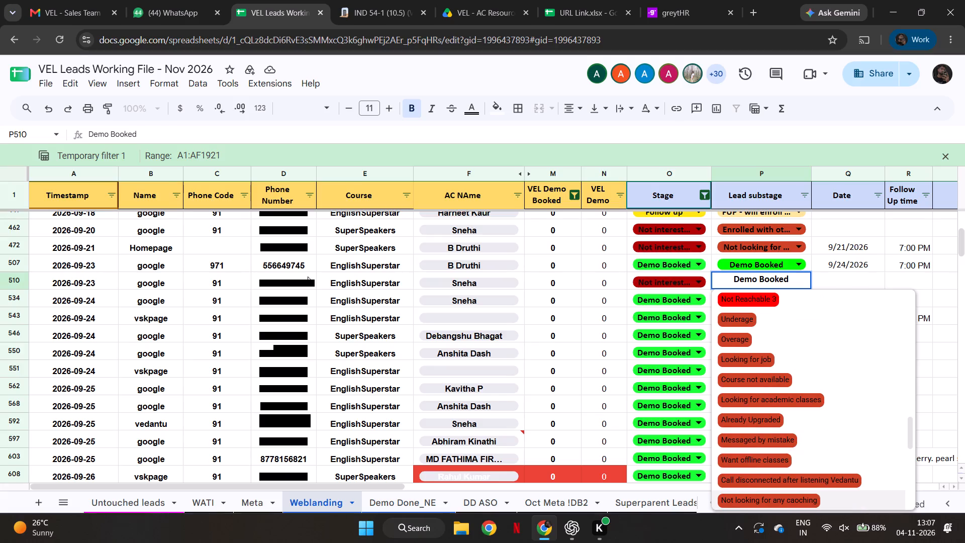
{"action": "key", "text": "Down"}
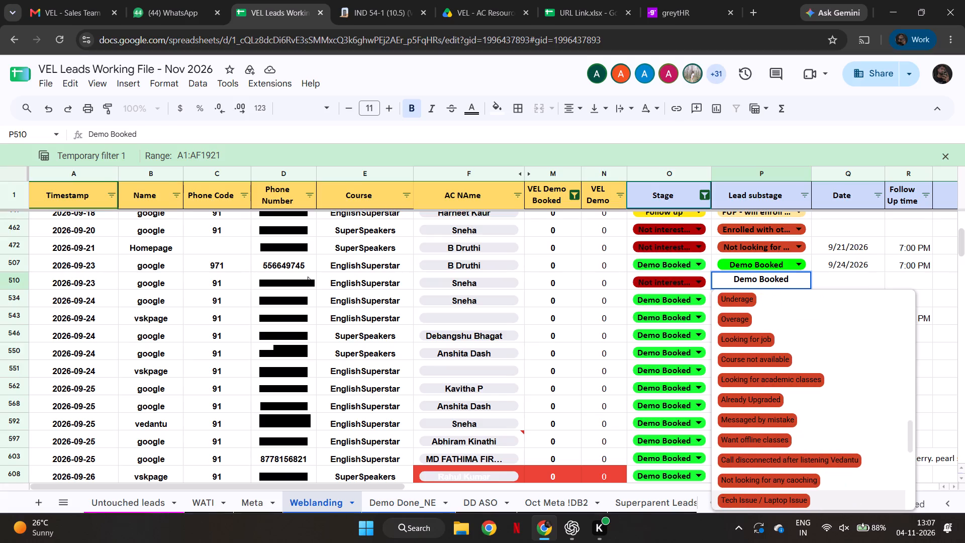
{"action": "key", "text": "Up"}
{"action": "key", "text": "Up"}
{"action": "key", "text": "Return"}
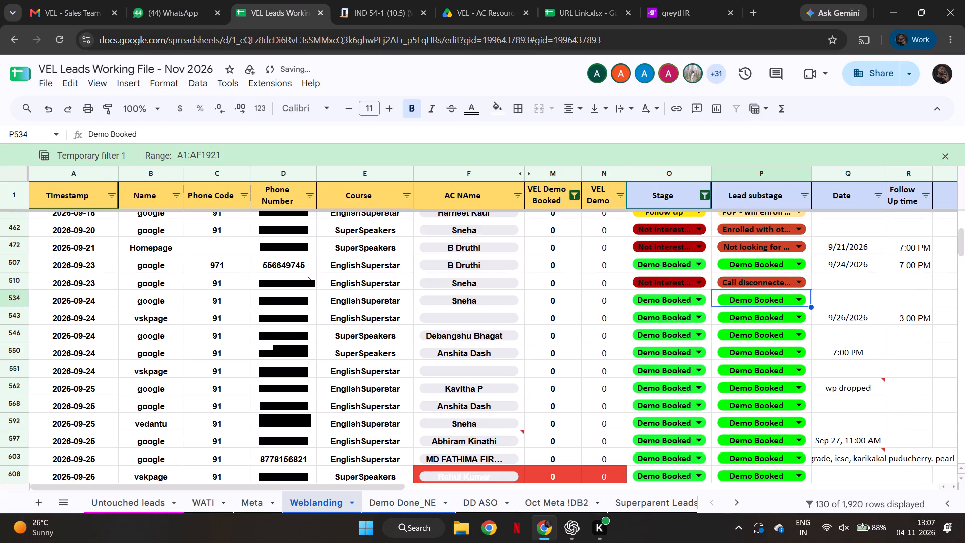
Copy the phone number of the 2026-09-24 EnglishSuperstar lead in row 534.
{"action": "key", "text": "Left"}
{"action": "key", "text": "Left"}
{"action": "key", "text": "Left"}
{"action": "key", "text": "Left"}
{"action": "key", "text": "Left"}
{"action": "key", "text": "Left"}
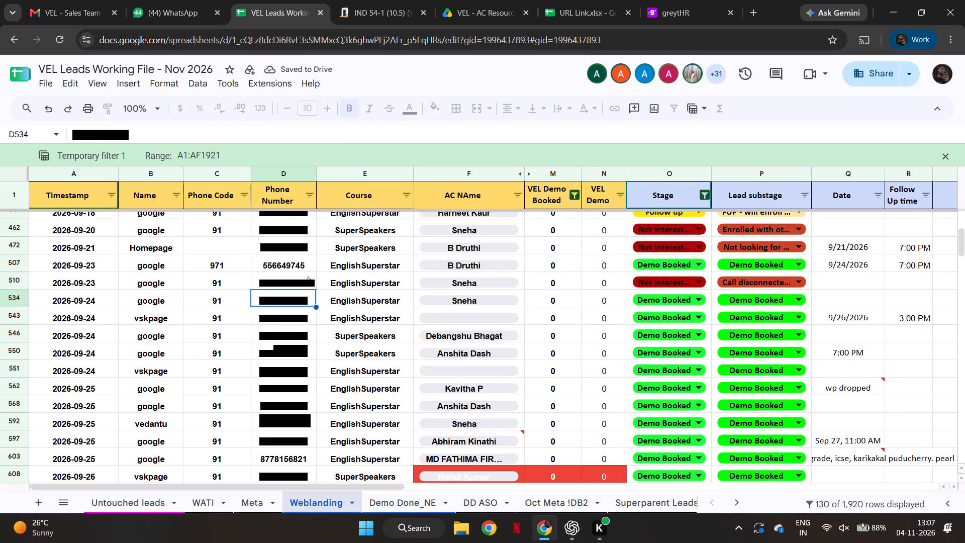
{"action": "key", "text": "ctrl+c"}
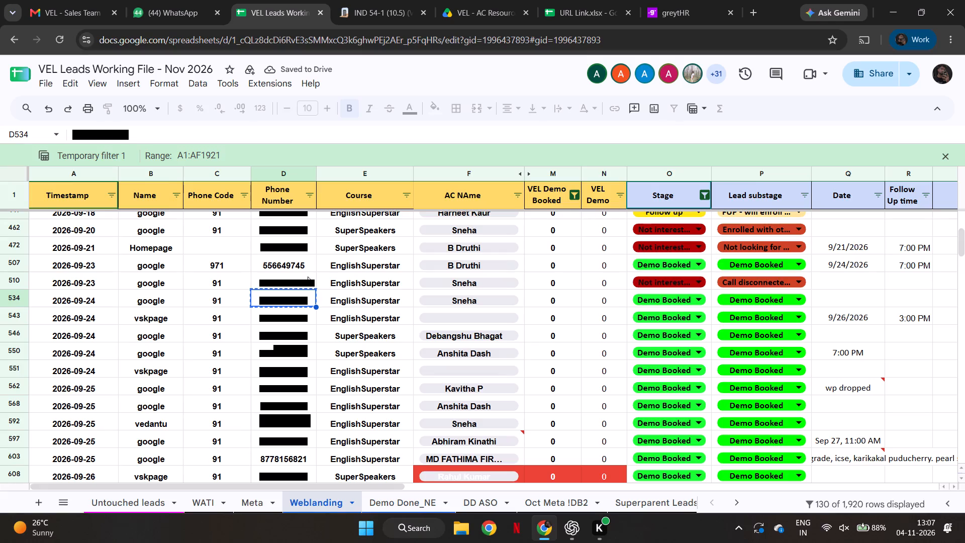
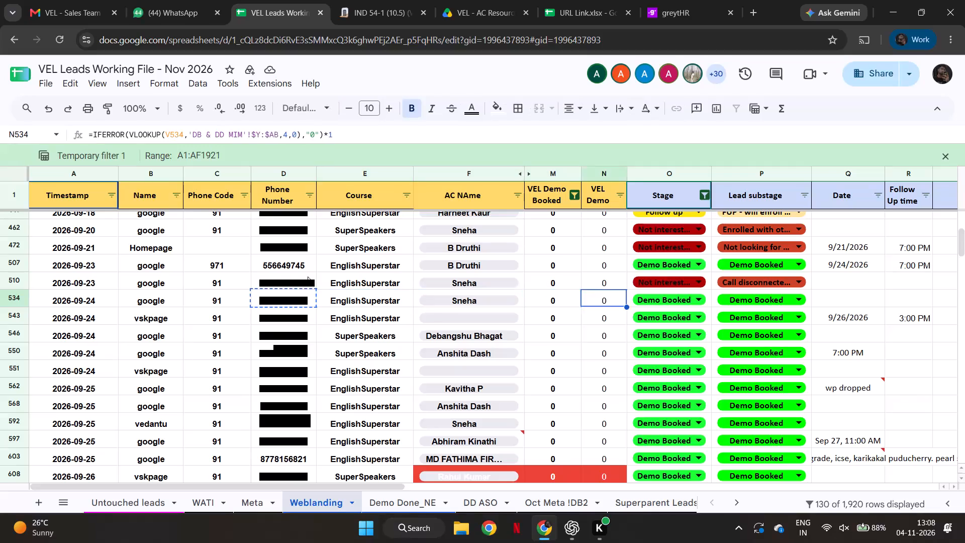
Set the Stage of the 2026-09-24 EnglishSuperstar lead in row 534 to Not interested.
{"action": "key", "text": "Right"}
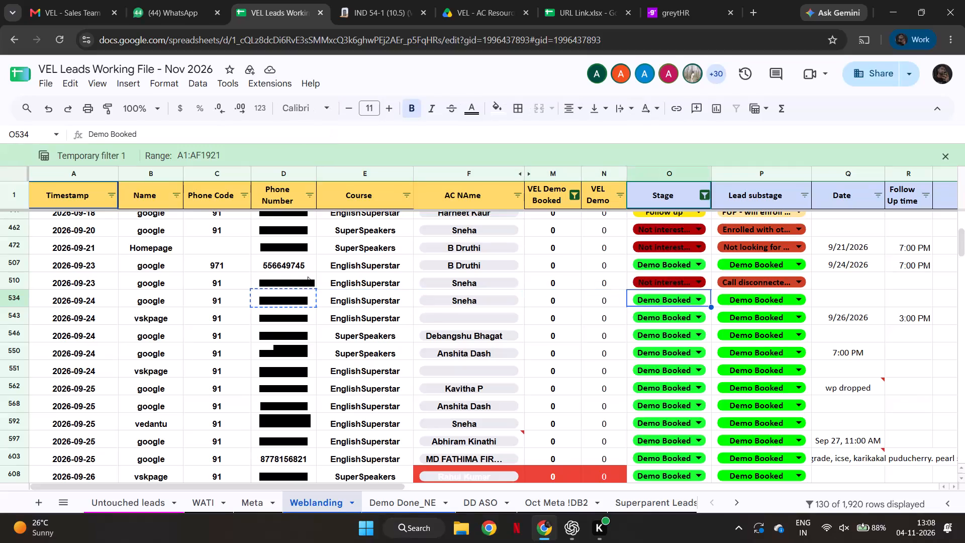
{"action": "key", "text": "Return"}
{"action": "key", "text": "Down"}
{"action": "key", "text": "Down"}
{"action": "key", "text": "Down"}
{"action": "key", "text": "Down"}
{"action": "key", "text": "Down"}
{"action": "key", "text": "Down"}
{"action": "key", "text": "Down"}
{"action": "key", "text": "Down"}
{"action": "key", "text": "Down"}
{"action": "key", "text": "Down"}
{"action": "key", "text": "Down"}
{"action": "key", "text": "Down"}
{"action": "key", "text": "Down"}
{"action": "key", "text": "Down"}
{"action": "key", "text": "Down"}
{"action": "key", "text": "Down"}
{"action": "key", "text": "Down"}
{"action": "key", "text": "Down"}
{"action": "key", "text": "Down"}
{"action": "key", "text": "Down"}
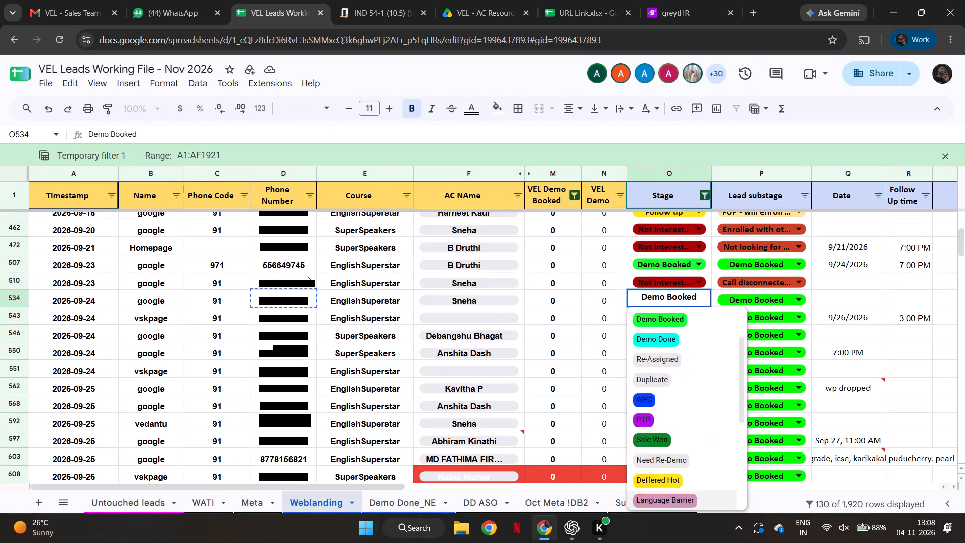
{"action": "key", "text": "Down"}
{"action": "key", "text": "Up"}
{"action": "key", "text": "Up"}
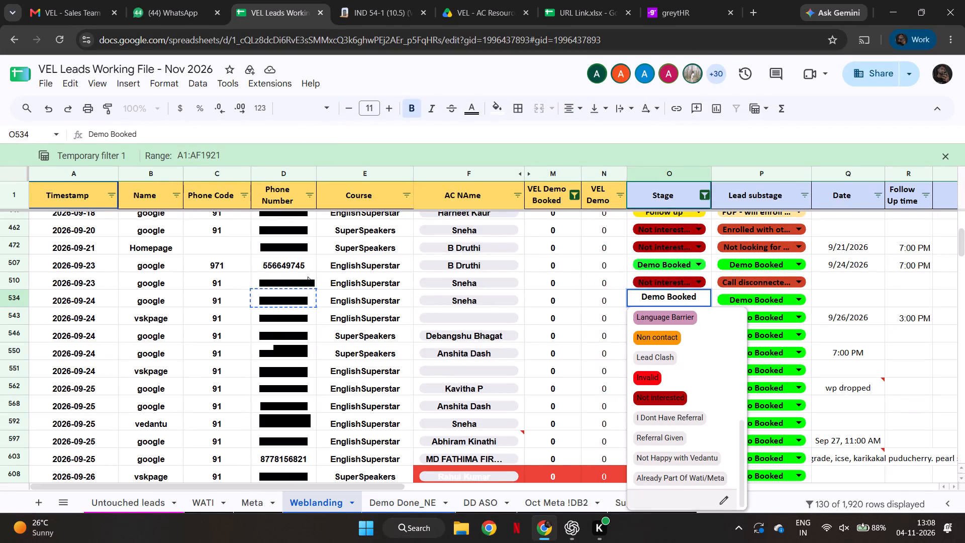
{"action": "key", "text": "Up"}
{"action": "key", "text": "Up"}
{"action": "key", "text": "Up"}
{"action": "key", "text": "Up"}
{"action": "key", "text": "Up"}
{"action": "key", "text": "Return"}
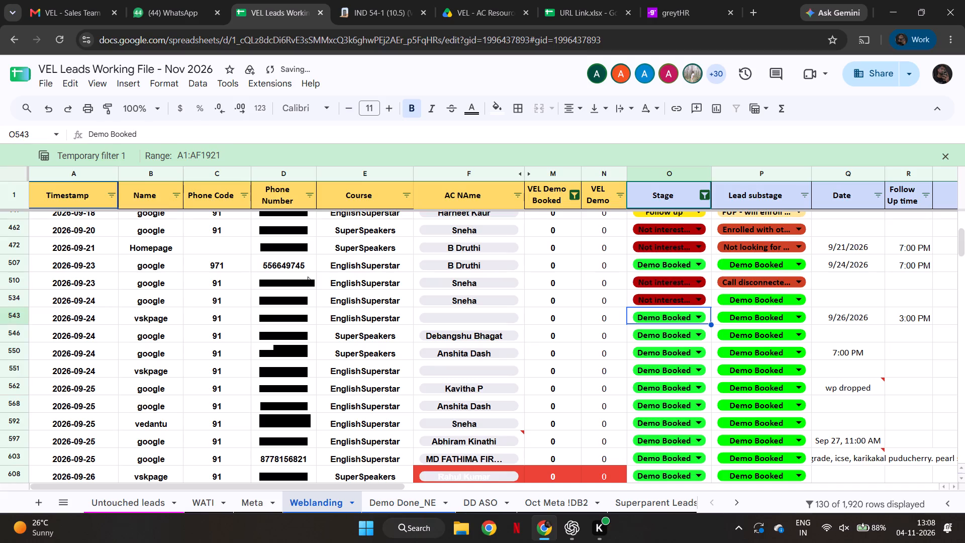
Set the Lead substage of the 2026-09-24 EnglishSuperstar lead in row 534 to "Call disconnected after listening Vedantu".
{"action": "key", "text": "Up"}
{"action": "key", "text": "Right"}
{"action": "key", "text": "Return"}
{"action": "key", "text": "Down"}
{"action": "key", "text": "Down"}
{"action": "key", "text": "Down"}
{"action": "key", "text": "Down"}
{"action": "key", "text": "Down"}
{"action": "key", "text": "Down"}
{"action": "key", "text": "Down"}
{"action": "key", "text": "Down"}
{"action": "key", "text": "Down"}
{"action": "key", "text": "Down"}
{"action": "key", "text": "Down"}
{"action": "key", "text": "Down"}
{"action": "key", "text": "Down"}
{"action": "key", "text": "Down"}
{"action": "key", "text": "Down"}
{"action": "key", "text": "Down"}
{"action": "key", "text": "Down"}
{"action": "key", "text": "Down"}
{"action": "key", "text": "Down"}
{"action": "key", "text": "Down"}
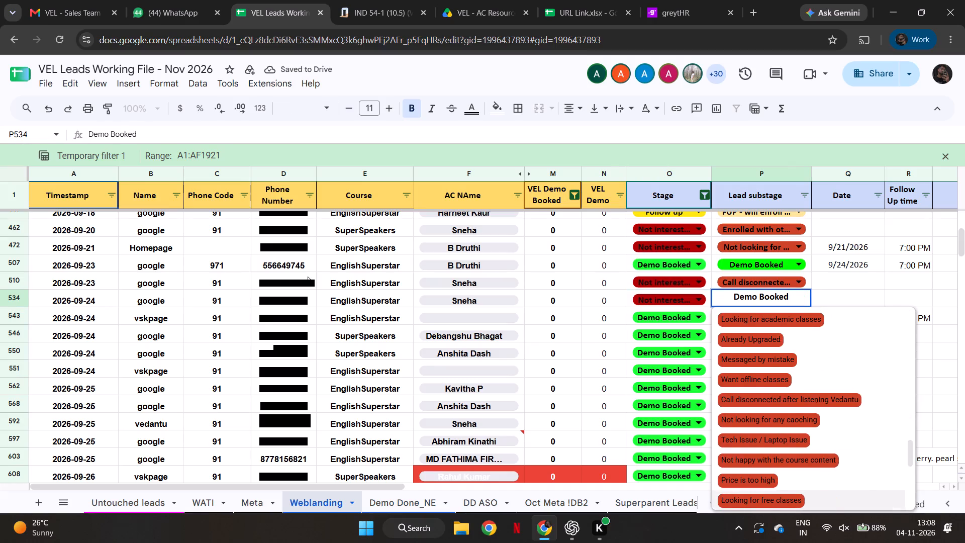
{"action": "key", "text": "Up"}
{"action": "key", "text": "Up"}
{"action": "key", "text": "Up"}
{"action": "key", "text": "Up"}
{"action": "key", "text": "Up"}
{"action": "key", "text": "Return"}
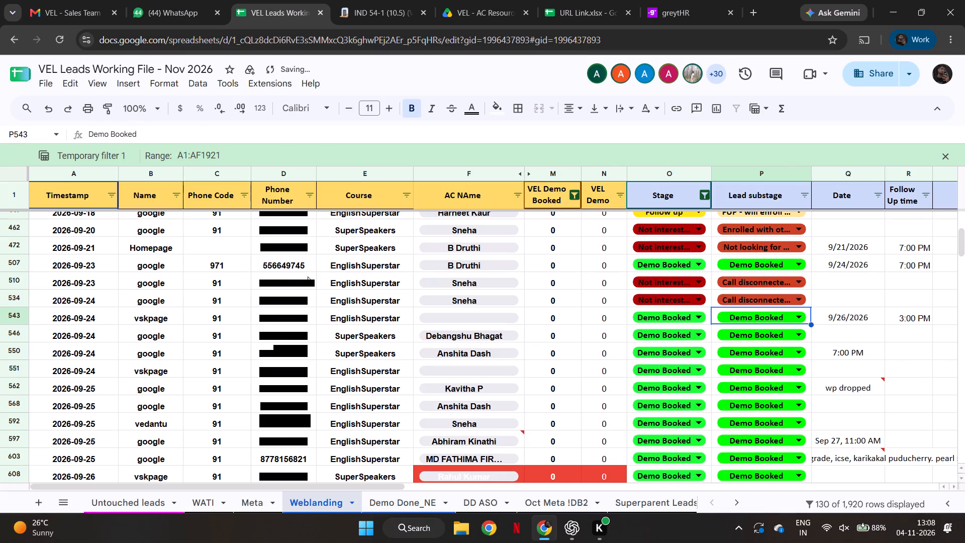
Copy the phone number of the 2026-09-24 vskpage EnglishSuperstar lead in row 543.
{"action": "key", "text": "Left"}
{"action": "key", "text": "Left"}
{"action": "key", "text": "Left"}
{"action": "key", "text": "Left"}
{"action": "key", "text": "Left"}
{"action": "key", "text": "Left"}
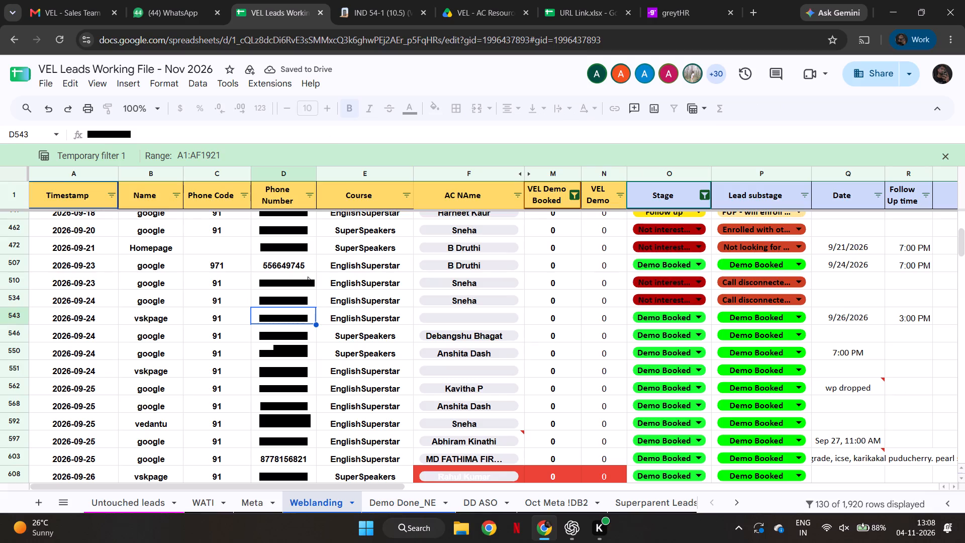
{"action": "key", "text": "ctrl+c"}
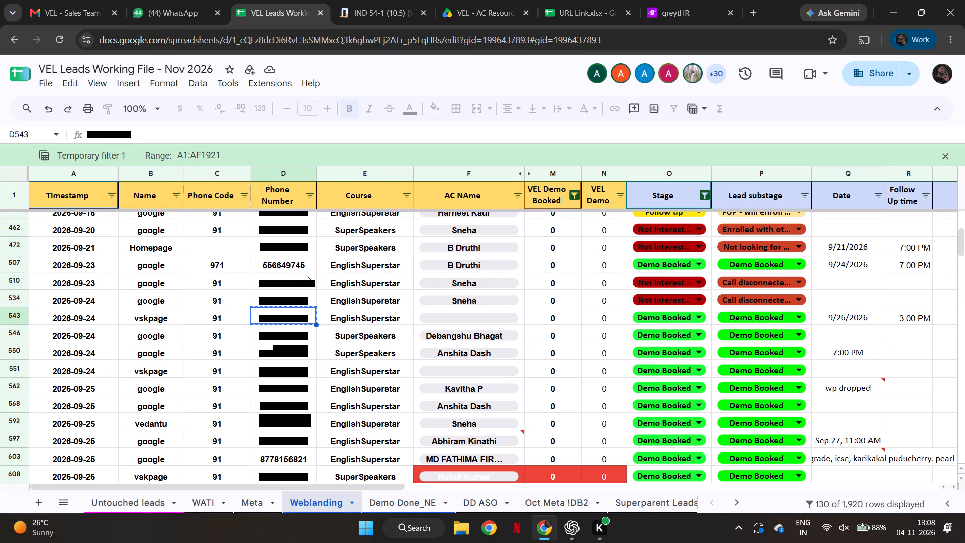
Set the Stage of the 2026-09-24 vskpage EnglishSuperstar lead in row 543 to Not interested.
{"action": "key", "text": "Right"}
{"action": "key", "text": "Right"}
{"action": "key", "text": "Right"}
{"action": "key", "text": "Right"}
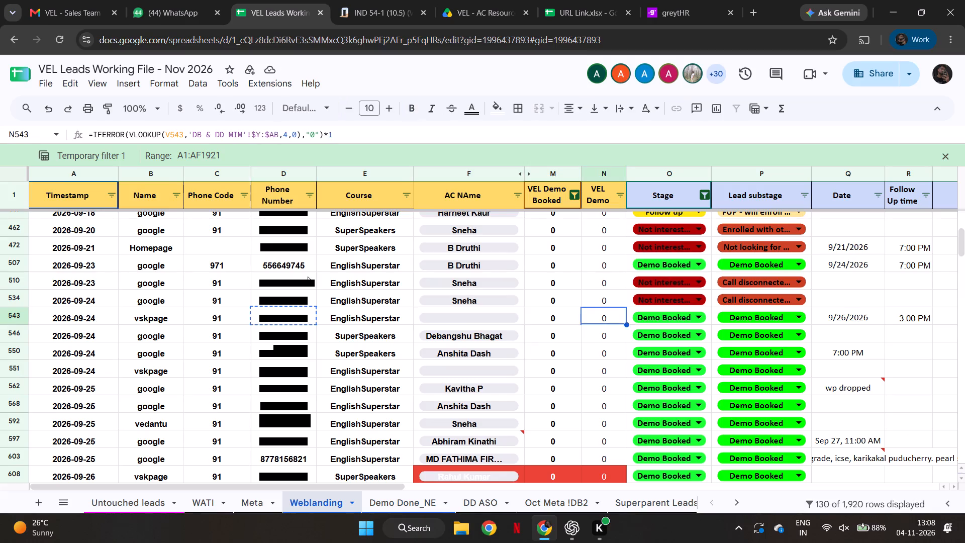
{"action": "key", "text": "Right"}
{"action": "key", "text": "Return"}
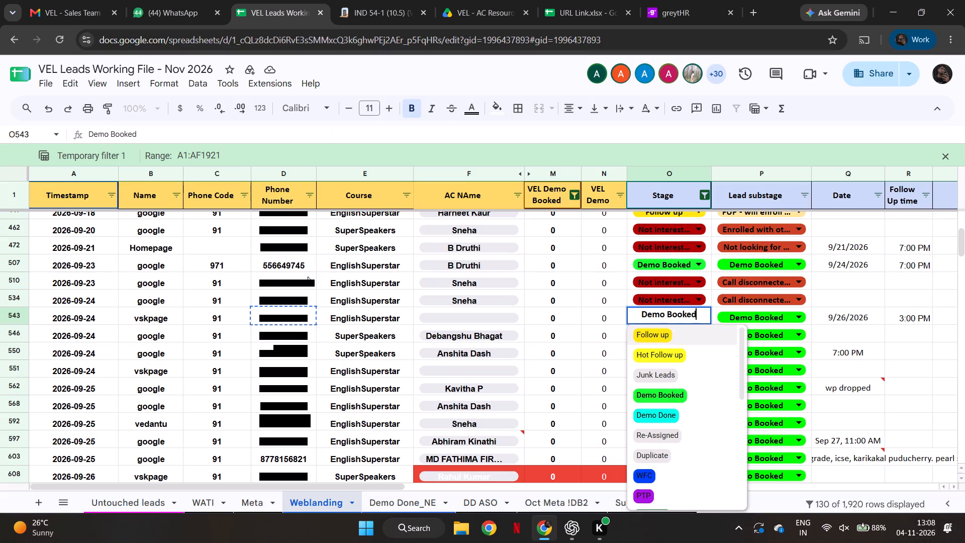
{"action": "key", "text": "Down"}
{"action": "key", "text": "Down"}
{"action": "key", "text": "Down"}
{"action": "key", "text": "Down"}
{"action": "key", "text": "Down"}
{"action": "key", "text": "Down"}
{"action": "key", "text": "Down"}
{"action": "key", "text": "Down"}
{"action": "key", "text": "Down"}
{"action": "key", "text": "Down"}
{"action": "key", "text": "Down"}
{"action": "key", "text": "Down"}
{"action": "key", "text": "Down"}
{"action": "key", "text": "Down"}
{"action": "key", "text": "Down"}
{"action": "key", "text": "Down"}
{"action": "key", "text": "Down"}
{"action": "key", "text": "Down"}
{"action": "key", "text": "Down"}
{"action": "key", "text": "Down"}
{"action": "key", "text": "Up"}
{"action": "key", "text": "Down"}
{"action": "key", "text": "Up"}
{"action": "key", "text": "Up"}
{"action": "key", "text": "Up"}
{"action": "key", "text": "Up"}
{"action": "key", "text": "Up"}
{"action": "key", "text": "Up"}
{"action": "key", "text": "Up"}
{"action": "key", "text": "Up"}
{"action": "key", "text": "Up"}
{"action": "key", "text": "Up"}
{"action": "key", "text": "Up"}
{"action": "key", "text": "Up"}
{"action": "key", "text": "Up"}
{"action": "key", "text": "Up"}
{"action": "key", "text": "Up"}
{"action": "key", "text": "Up"}
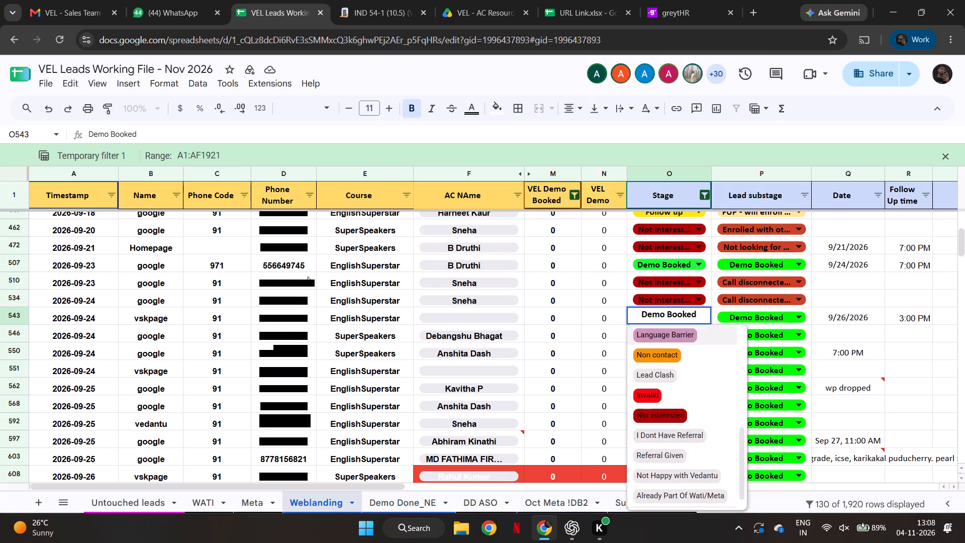
{"action": "key", "text": "Down"}
{"action": "key", "text": "Down"}
{"action": "key", "text": "Down"}
{"action": "key", "text": "Down"}
{"action": "key", "text": "Return"}
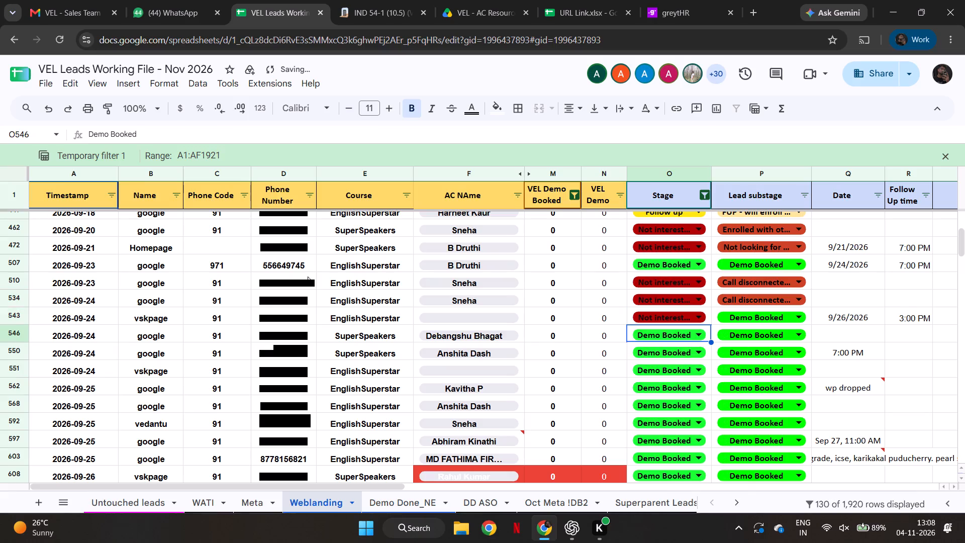
Set the Lead substage of the 2026-09-24 vskpage EnglishSuperstar lead in row 543 to "Price is too high".
{"action": "key", "text": "Up"}
{"action": "key", "text": "Right"}
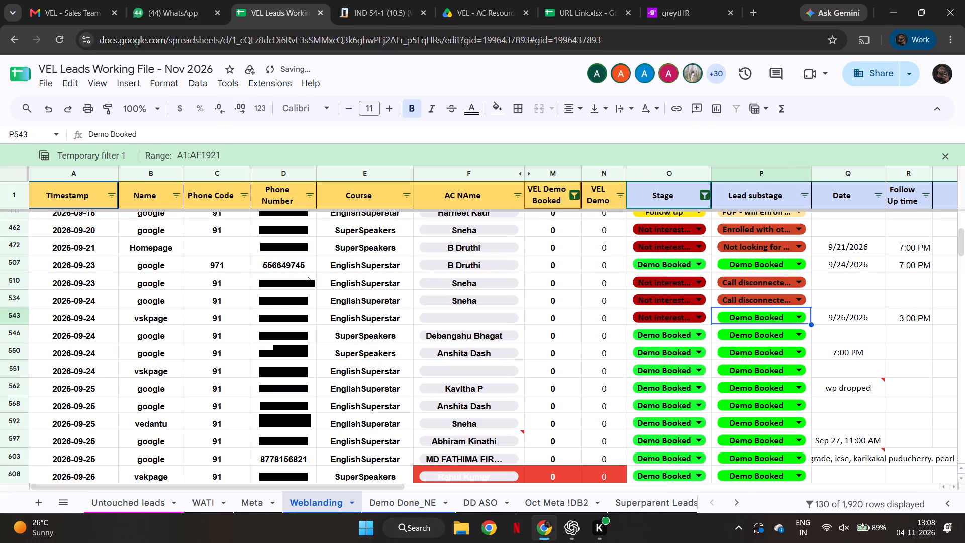
{"action": "key", "text": "Return"}
{"action": "key", "text": "Down"}
{"action": "key", "text": "Down"}
{"action": "key", "text": "Down"}
{"action": "key", "text": "Down"}
{"action": "key", "text": "Down"}
{"action": "key", "text": "Down"}
{"action": "key", "text": "Down"}
{"action": "key", "text": "Down"}
{"action": "key", "text": "Down"}
{"action": "key", "text": "Down"}
{"action": "key", "text": "Down"}
{"action": "key", "text": "Down"}
{"action": "key", "text": "Down"}
{"action": "key", "text": "Down"}
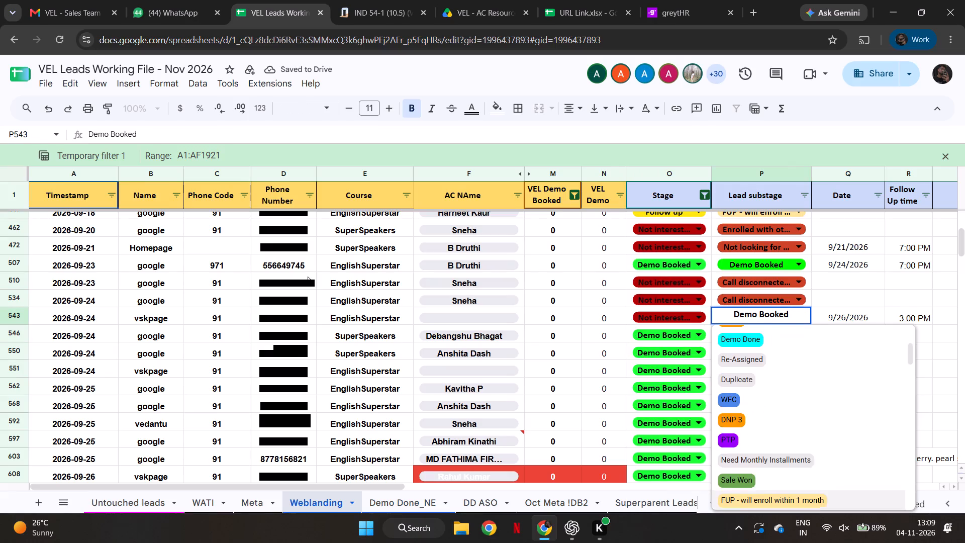
{"action": "key", "text": "Down"}
{"action": "key", "text": "Down"}
{"action": "key", "text": "Down"}
{"action": "key", "text": "Down"}
{"action": "key", "text": "Down"}
{"action": "key", "text": "Down"}
{"action": "key", "text": "Down"}
{"action": "key", "text": "Down"}
{"action": "key", "text": "Down"}
{"action": "key", "text": "Down"}
{"action": "key", "text": "Down"}
{"action": "key", "text": "Down"}
{"action": "key", "text": "Down"}
{"action": "key", "text": "Down"}
{"action": "key", "text": "Down"}
{"action": "key", "text": "Down"}
{"action": "key", "text": "Down"}
{"action": "key", "text": "Down"}
{"action": "key", "text": "Down"}
{"action": "key", "text": "Down"}
{"action": "key", "text": "Down"}
{"action": "key", "text": "Down"}
{"action": "key", "text": "Down"}
{"action": "key", "text": "Down"}
{"action": "key", "text": "Down"}
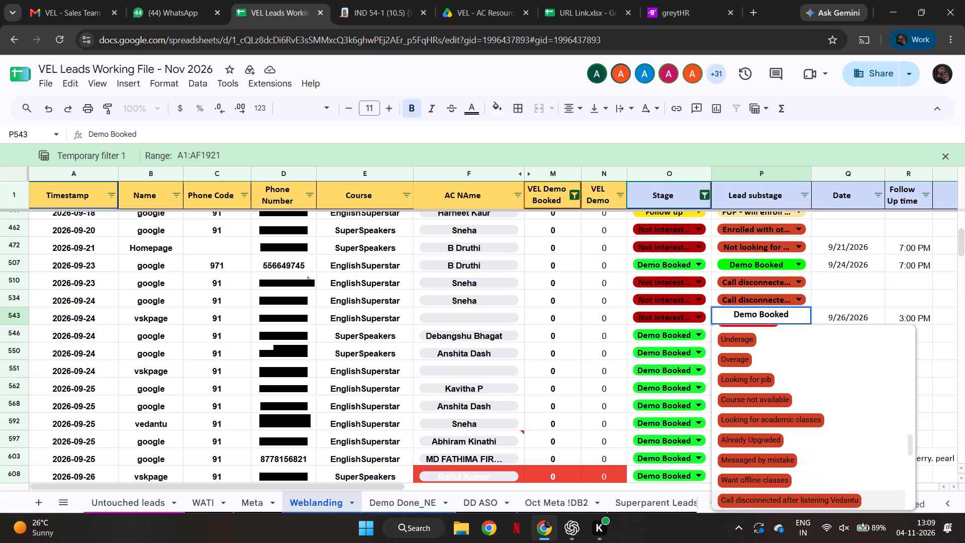
{"action": "key", "text": "Down"}
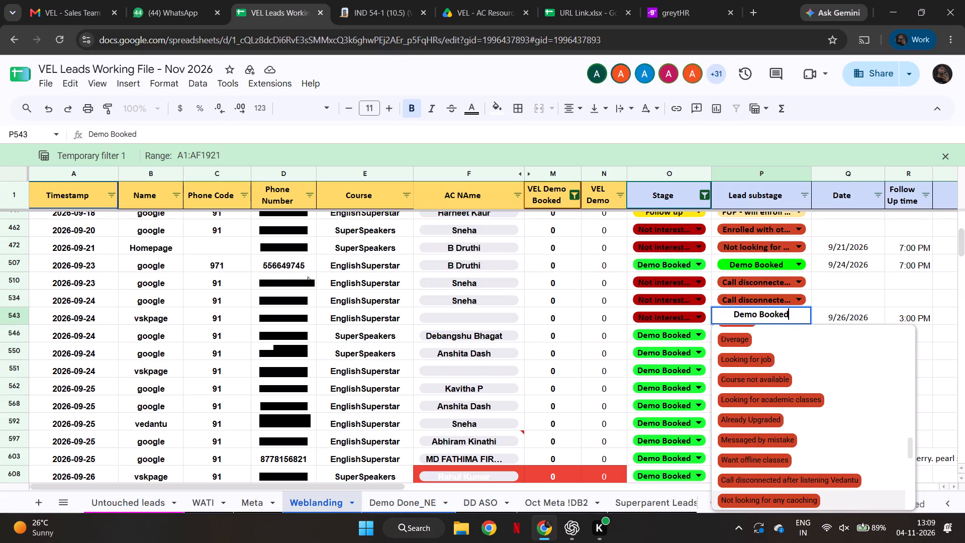
{"action": "key", "text": "Down"}
{"action": "key", "text": "Down"}
{"action": "key", "text": "Down"}
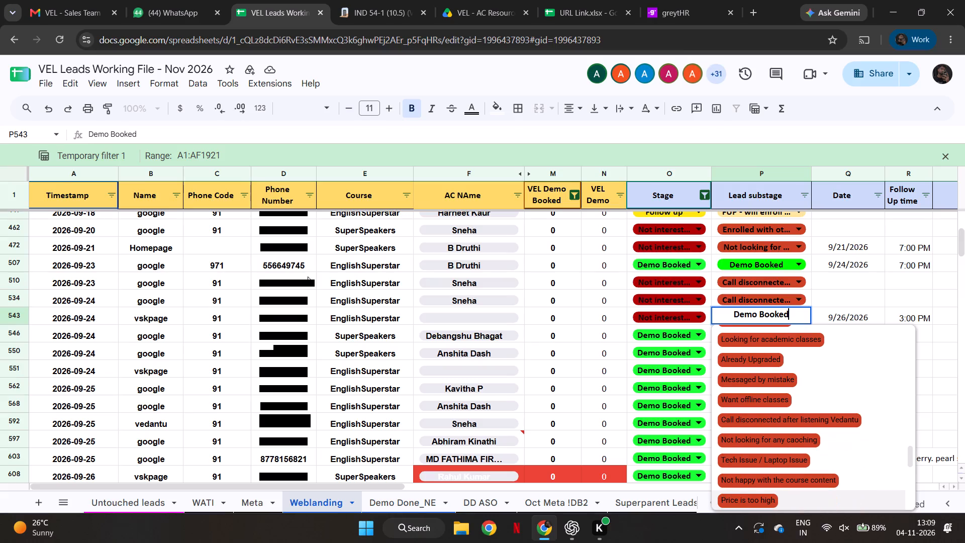
{"action": "key", "text": "Down"}
{"action": "key", "text": "Down"}
{"action": "key", "text": "Up"}
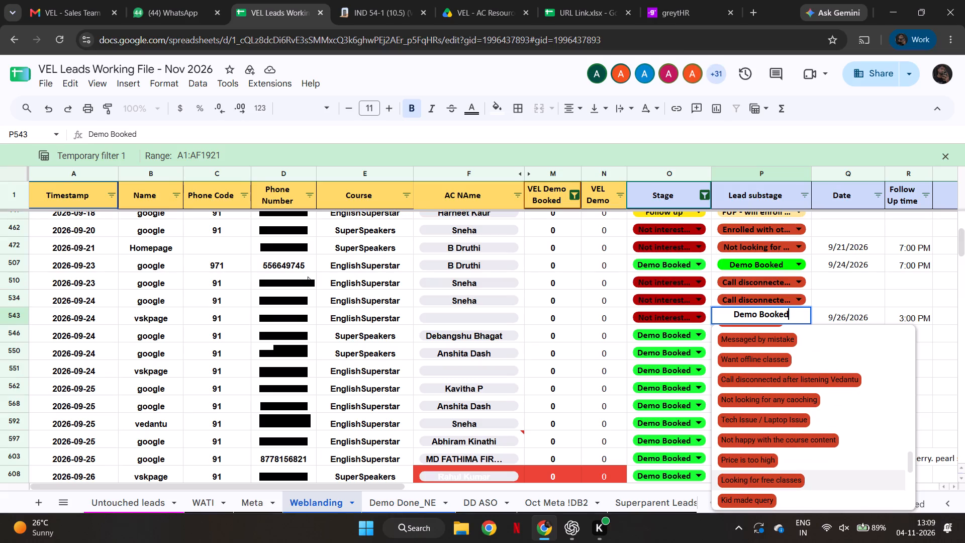
{"action": "key", "text": "Up"}
{"action": "key", "text": "Return"}
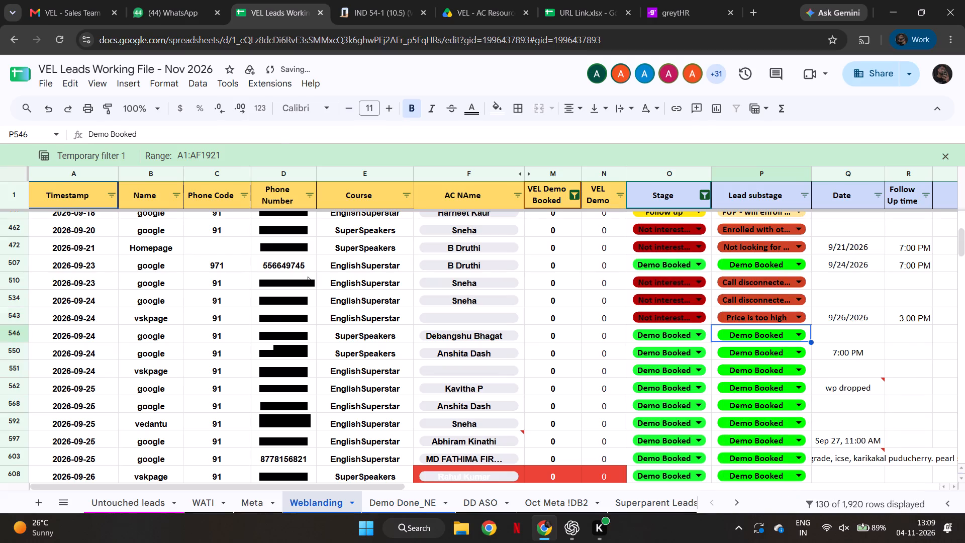
Copy the phone number of the 2026-09-24 google SuperSpeakers lead in row 546.
{"action": "key", "text": "Left"}
{"action": "key", "text": "Left"}
{"action": "key", "text": "Left"}
{"action": "key", "text": "Left"}
{"action": "key", "text": "Left"}
{"action": "key", "text": "Left"}
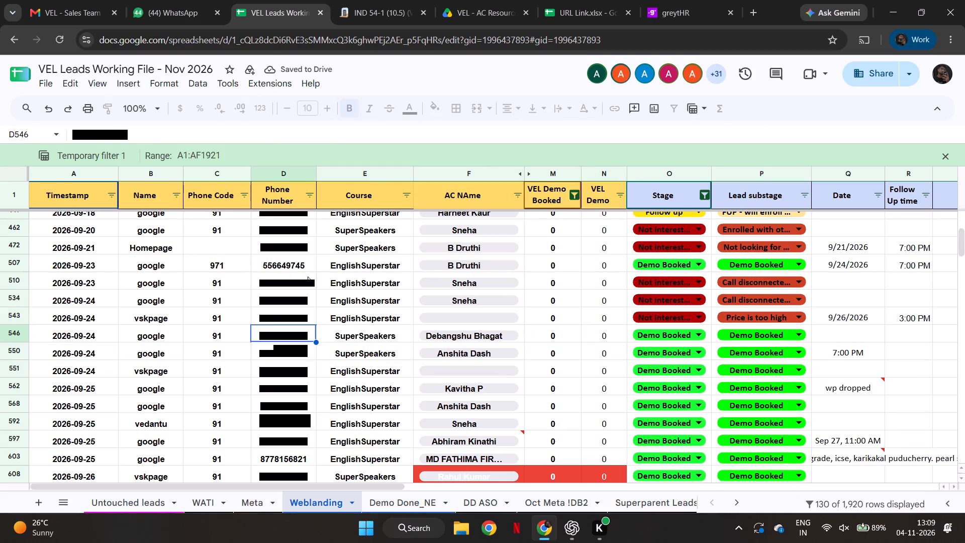
{"action": "key", "text": "ctrl+c"}
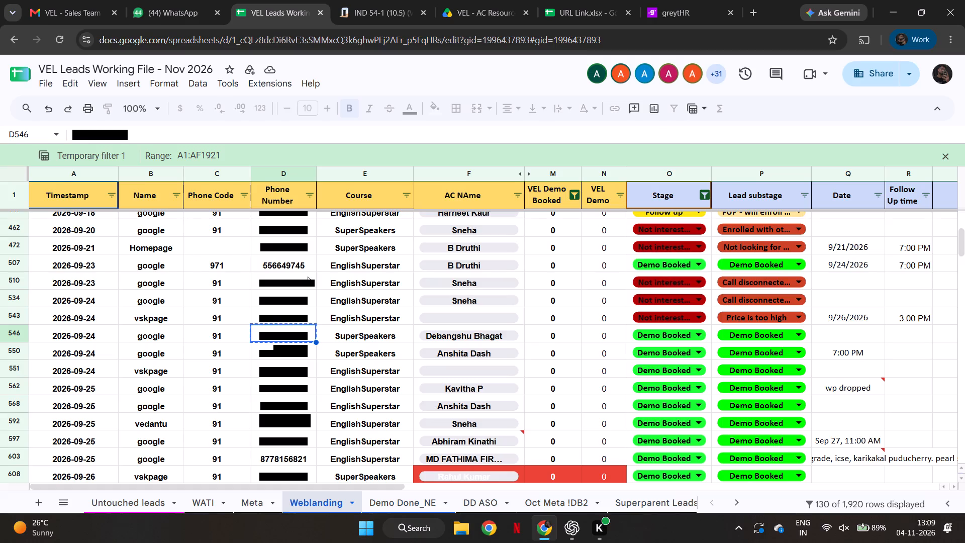
Copy the phone number of the 2026-09-24 google SuperSpeakers lead in row 550.
{"action": "key", "text": "Down"}
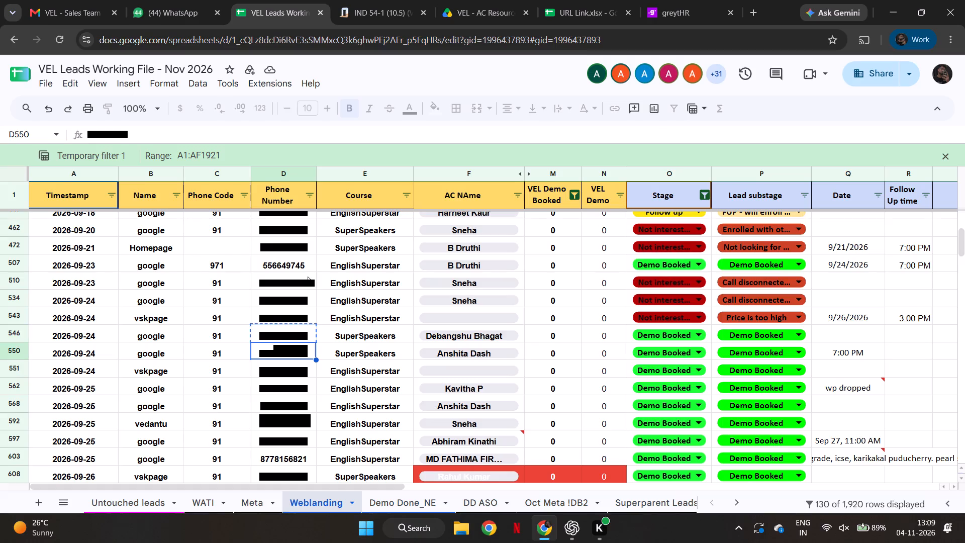
{"action": "key", "text": "ctrl+c"}
Copy the phone number of the 2026-09-24 vskpage EnglishSuperstar lead in row 551.
{"action": "key", "text": "Down"}
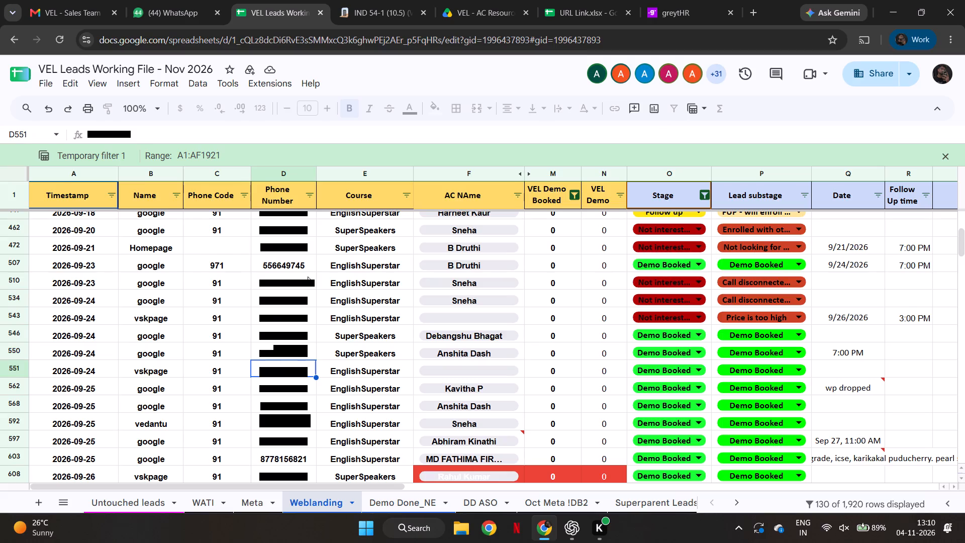
{"action": "key", "text": "ctrl+c"}
Set the Stage of the 2026-09-24 vskpage EnglishSuperstar lead in row 551 to Not interested.
{"action": "key", "text": "Right"}
{"action": "key", "text": "Right"}
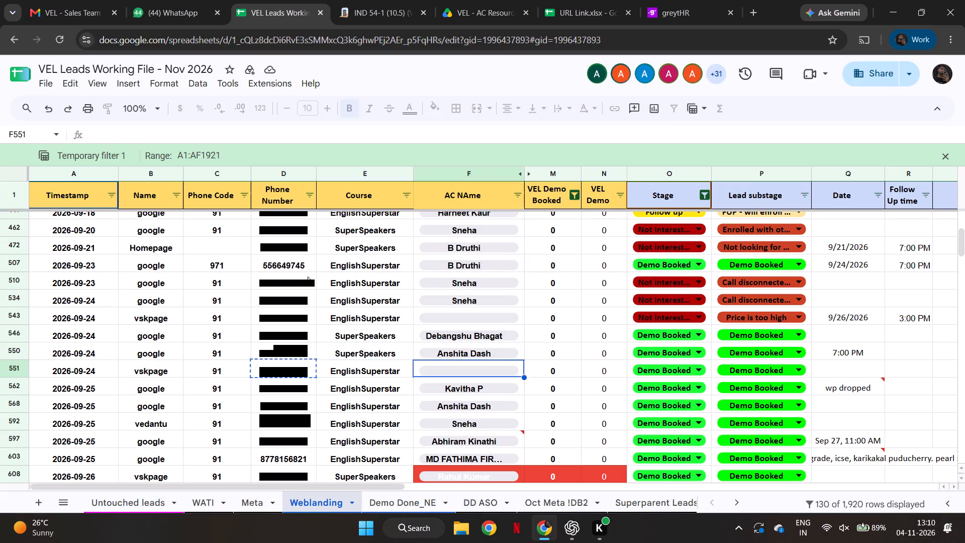
{"action": "key", "text": "Right"}
{"action": "key", "text": "Right"}
{"action": "key", "text": "Right"}
{"action": "key", "text": "Return"}
{"action": "key", "text": "Down"}
{"action": "key", "text": "Down"}
{"action": "key", "text": "Down"}
{"action": "key", "text": "Down"}
{"action": "key", "text": "Down"}
{"action": "key", "text": "Down"}
{"action": "key", "text": "Down"}
{"action": "key", "text": "Down"}
{"action": "key", "text": "Down"}
{"action": "key", "text": "Down"}
{"action": "key", "text": "Down"}
{"action": "key", "text": "Down"}
{"action": "key", "text": "Down"}
{"action": "key", "text": "Down"}
{"action": "key", "text": "Down"}
{"action": "key", "text": "Down"}
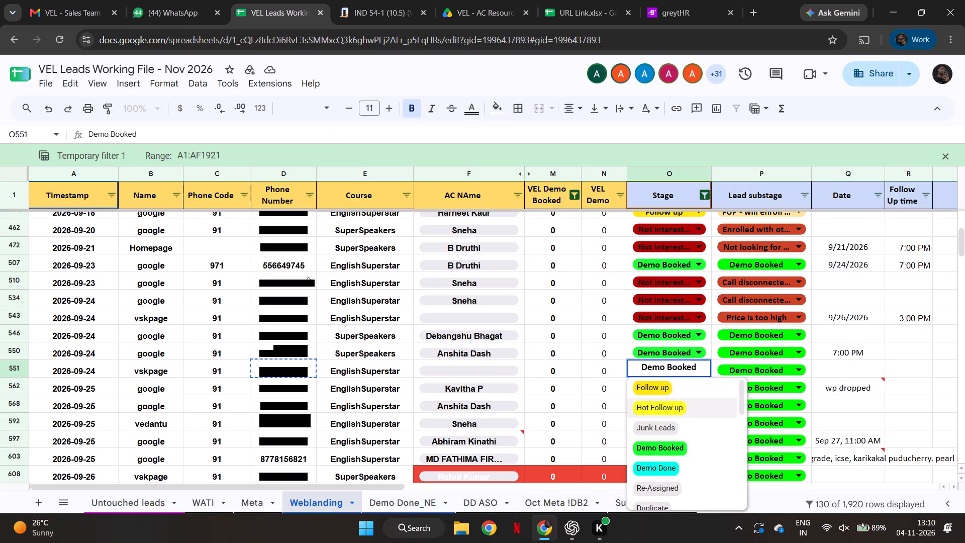
{"action": "key", "text": "Down"}
{"action": "key", "text": "Down"}
{"action": "key", "text": "Up"}
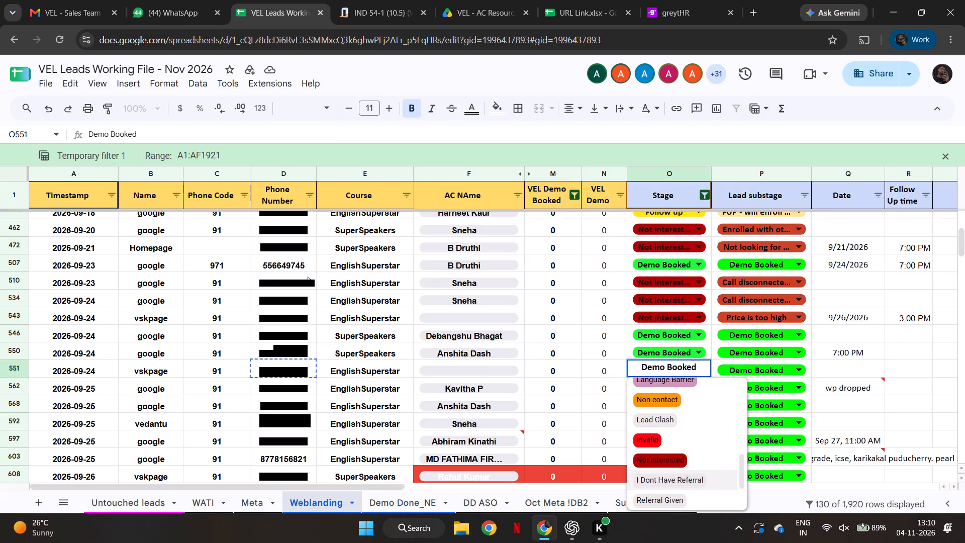
{"action": "key", "text": "Up"}
{"action": "key", "text": "Return"}
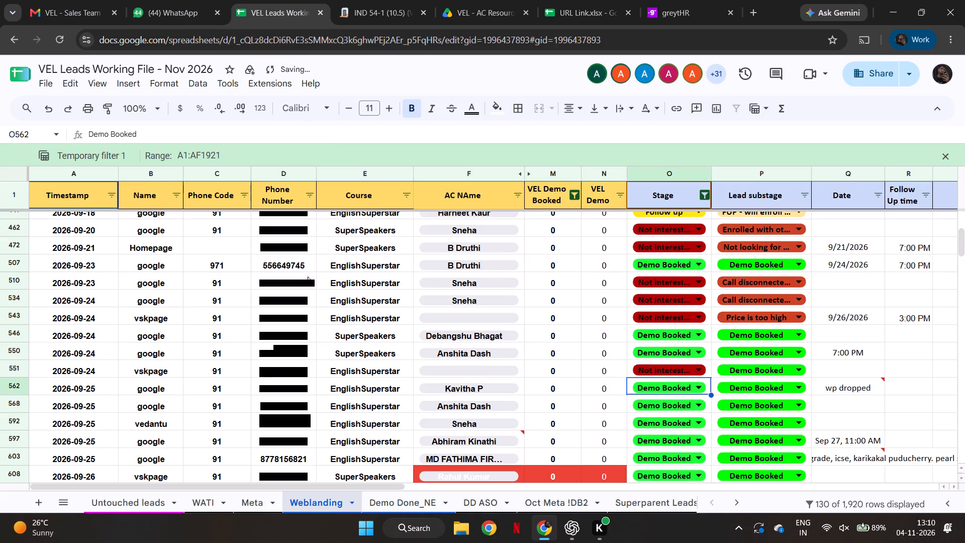
Set the Lead substage of the 2026-09-24 vskpage EnglishSuperstar lead in row 551 to "Enrolled with other coaching".
{"action": "key", "text": "Right"}
{"action": "key", "text": "Up"}
{"action": "key", "text": "Return"}
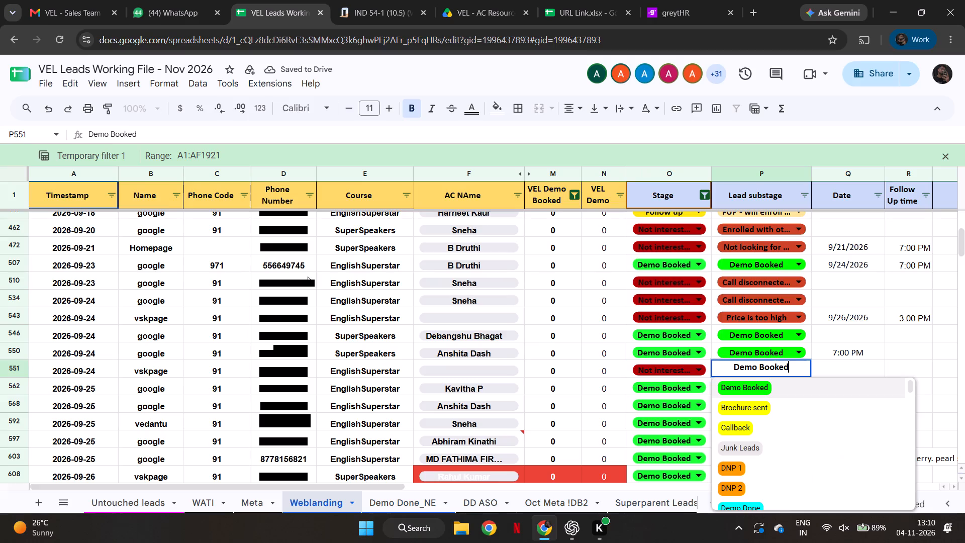
{"action": "key", "text": "Down"}
{"action": "key", "text": "Down"}
{"action": "key", "text": "Down"}
{"action": "key", "text": "Down"}
{"action": "key", "text": "Down"}
{"action": "key", "text": "Down"}
{"action": "key", "text": "Down"}
{"action": "key", "text": "Down"}
{"action": "key", "text": "Down"}
{"action": "key", "text": "Down"}
{"action": "key", "text": "Down"}
{"action": "key", "text": "Down"}
{"action": "key", "text": "Down"}
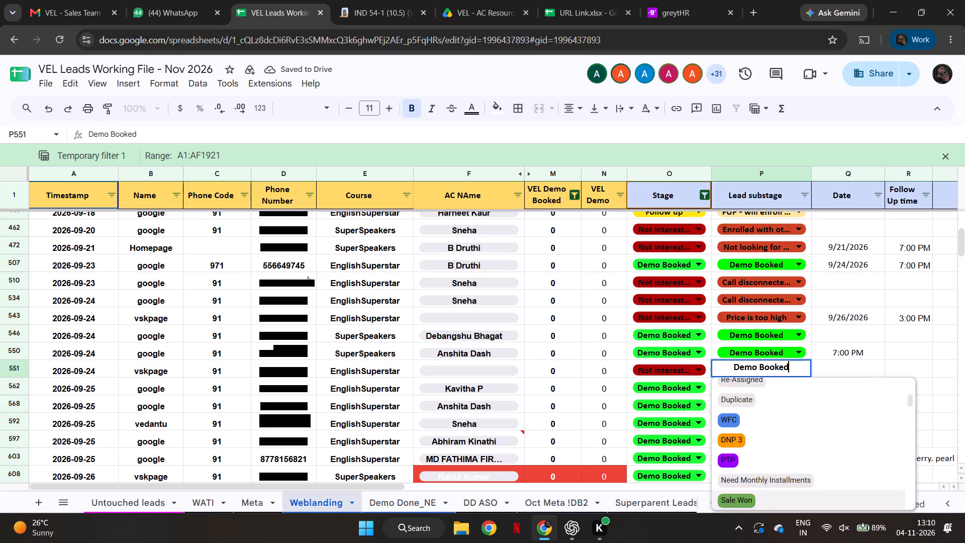
{"action": "key", "text": "Down"}
{"action": "key", "text": "Down"}
{"action": "key", "text": "Down"}
{"action": "key", "text": "Down"}
{"action": "key", "text": "Down"}
{"action": "key", "text": "Down"}
{"action": "key", "text": "Down"}
{"action": "key", "text": "Down"}
{"action": "key", "text": "Down"}
{"action": "key", "text": "Down"}
{"action": "key", "text": "Down"}
{"action": "key", "text": "Down"}
{"action": "key", "text": "Down"}
{"action": "key", "text": "Down"}
{"action": "key", "text": "Down"}
{"action": "key", "text": "Down"}
{"action": "key", "text": "Down"}
{"action": "key", "text": "Down"}
{"action": "key", "text": "Down"}
{"action": "key", "text": "Down"}
{"action": "key", "text": "Down"}
{"action": "key", "text": "Down"}
{"action": "key", "text": "Down"}
{"action": "key", "text": "Down"}
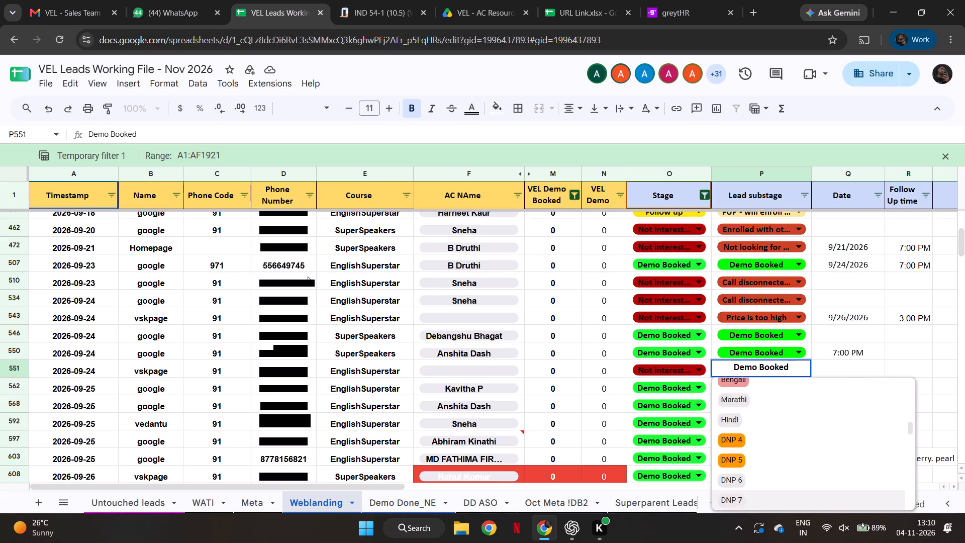
{"action": "key", "text": "Down"}
{"action": "key", "text": "Down"}
{"action": "key", "text": "Down"}
{"action": "key", "text": "Down"}
{"action": "key", "text": "Down"}
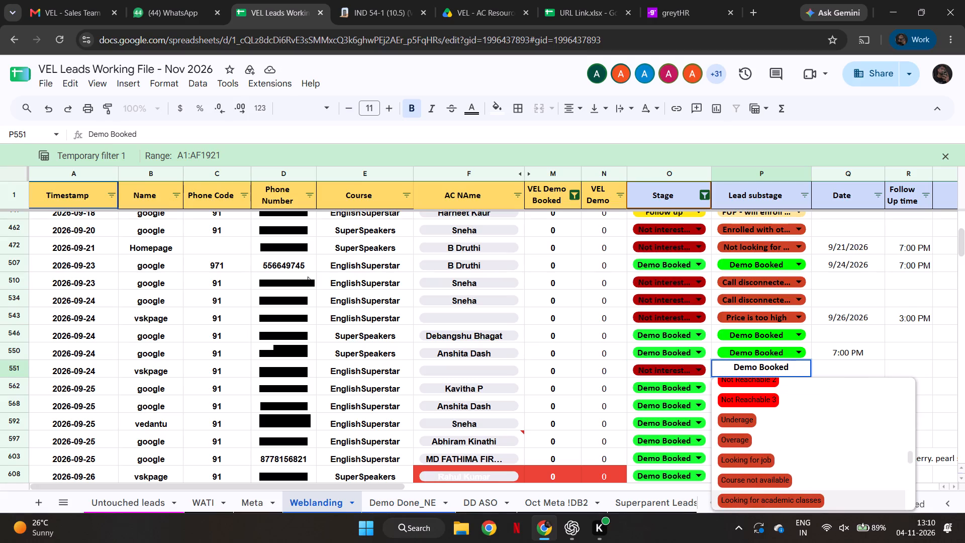
{"action": "key", "text": "Down"}
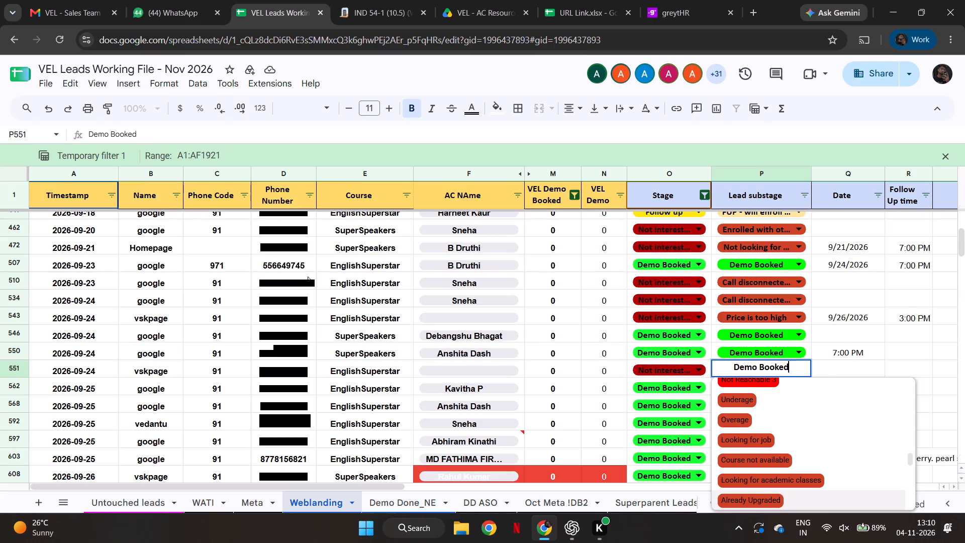
{"action": "key", "text": "Down"}
{"action": "key", "text": "Down"}
{"action": "key", "text": "Down"}
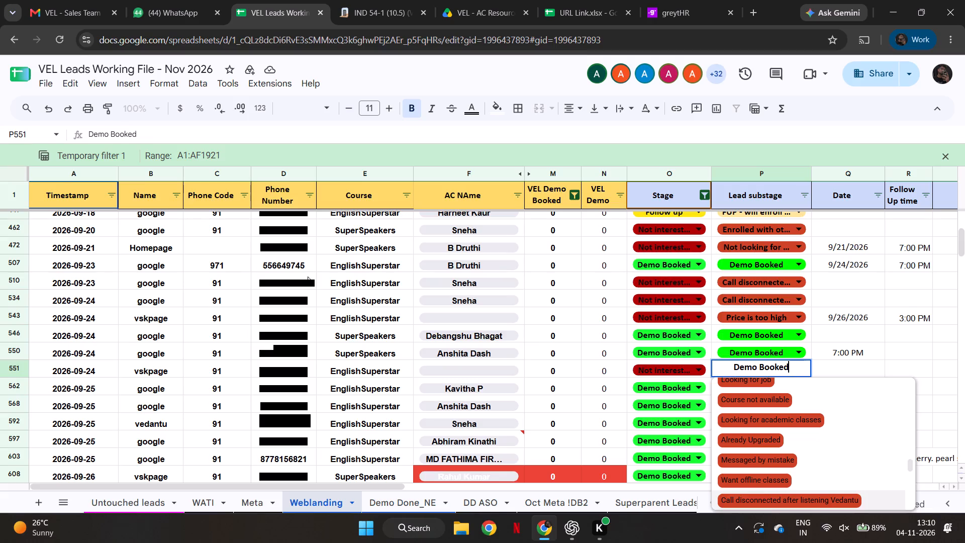
{"action": "key", "text": "Up"}
{"action": "key", "text": "Up"}
{"action": "key", "text": "Down"}
{"action": "key", "text": "Down"}
{"action": "key", "text": "Down"}
{"action": "key", "text": "Down"}
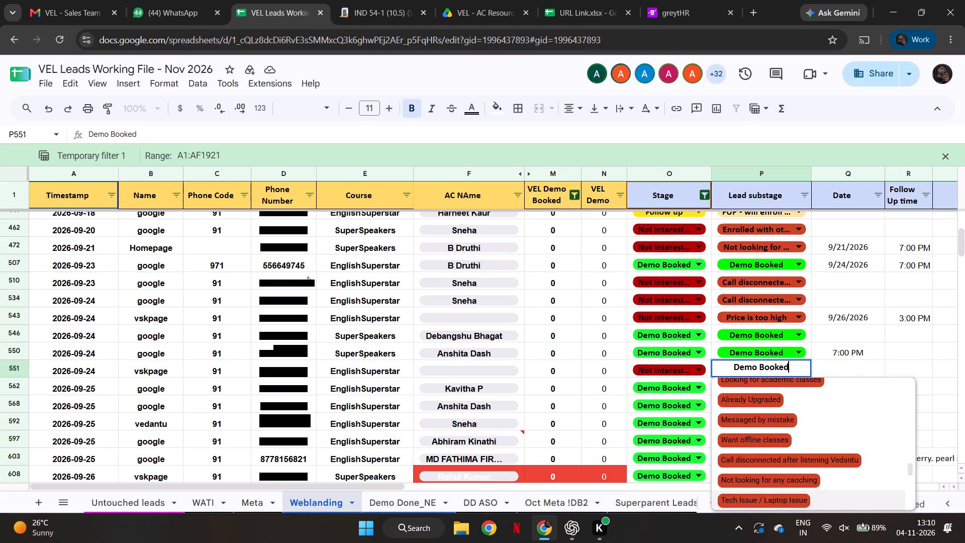
{"action": "key", "text": "Down"}
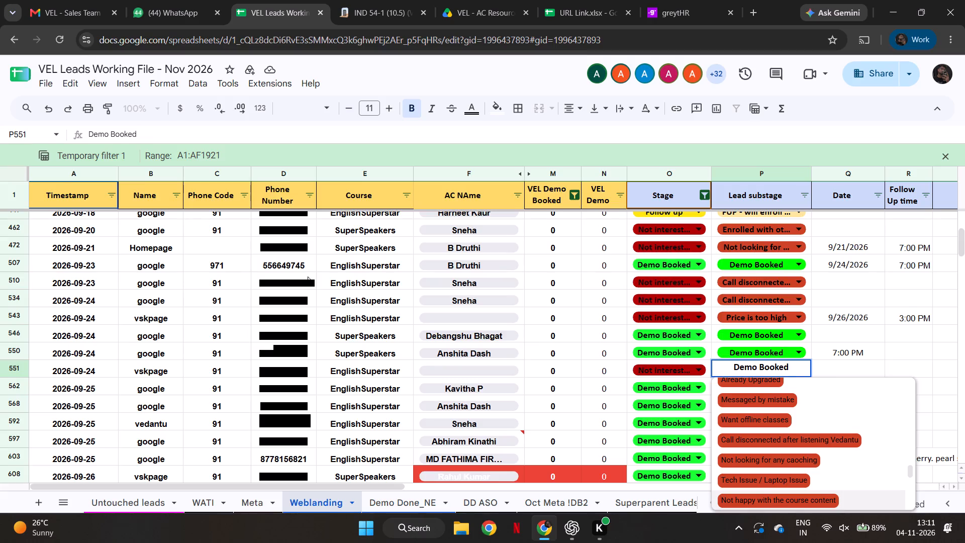
{"action": "key", "text": "Down"}
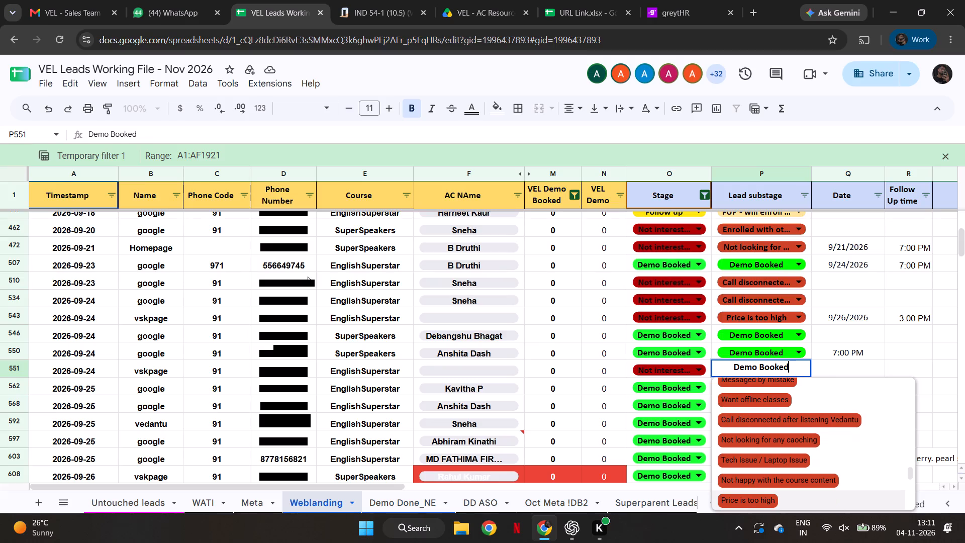
{"action": "key", "text": "Down"}
{"action": "key", "text": "Down"}
{"action": "key", "text": "Down"}
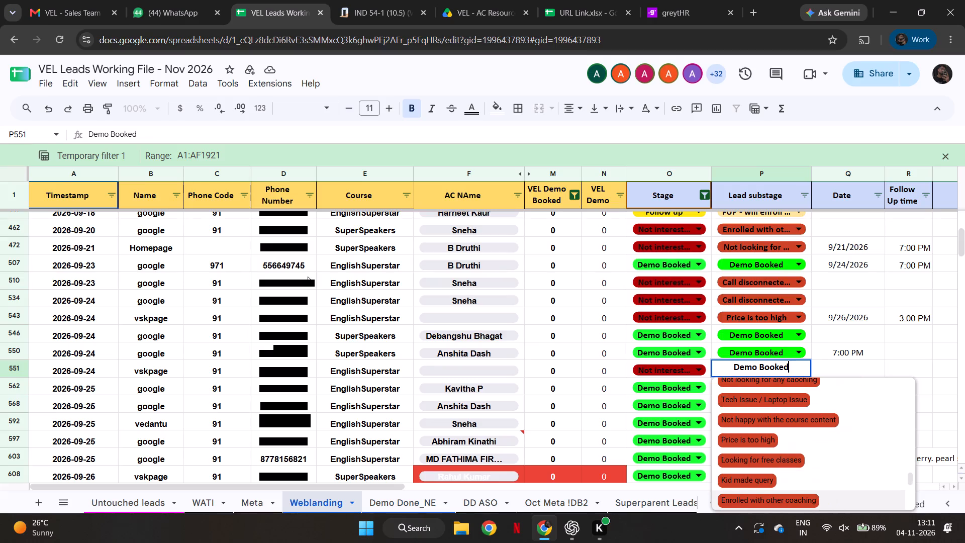
{"action": "key", "text": "Up"}
{"action": "key", "text": "Up"}
{"action": "key", "text": "Down"}
{"action": "key", "text": "Down"}
{"action": "key", "text": "Return"}
Copy the phone number of the 2026-09-25 google EnglishSuperstar lead in row 562.
{"action": "key", "text": "Left"}
{"action": "key", "text": "Left"}
{"action": "key", "text": "Left"}
{"action": "key", "text": "Left"}
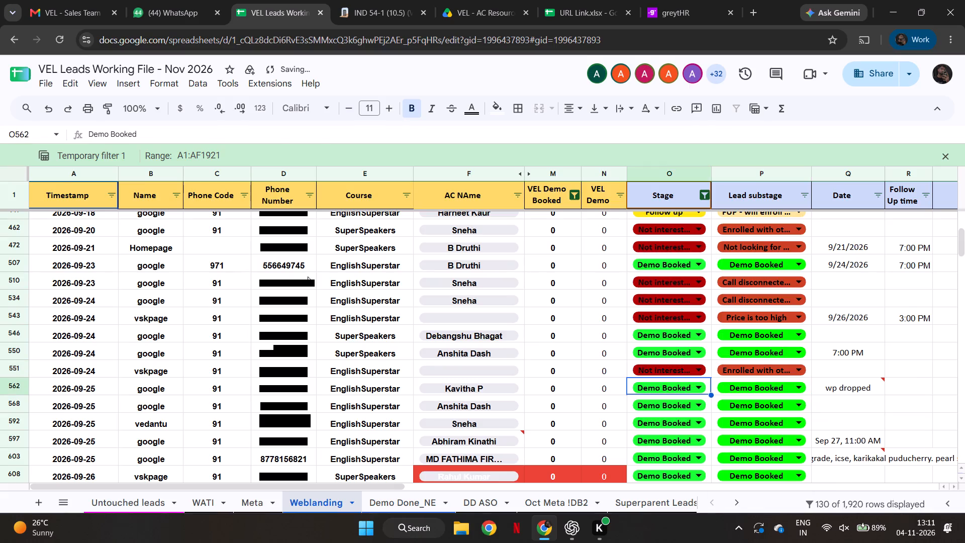
{"action": "key", "text": "Left"}
{"action": "key", "text": "Left"}
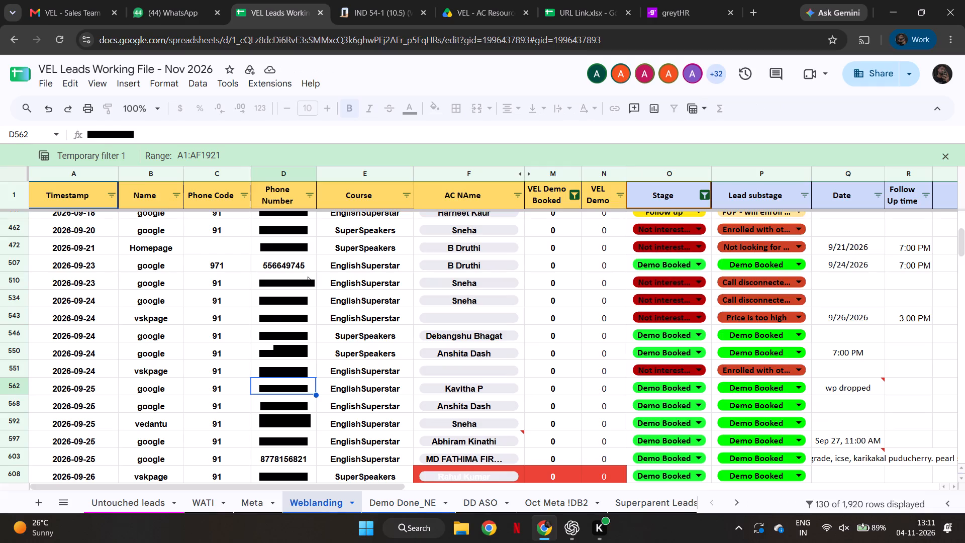
{"action": "key", "text": "ctrl+c"}
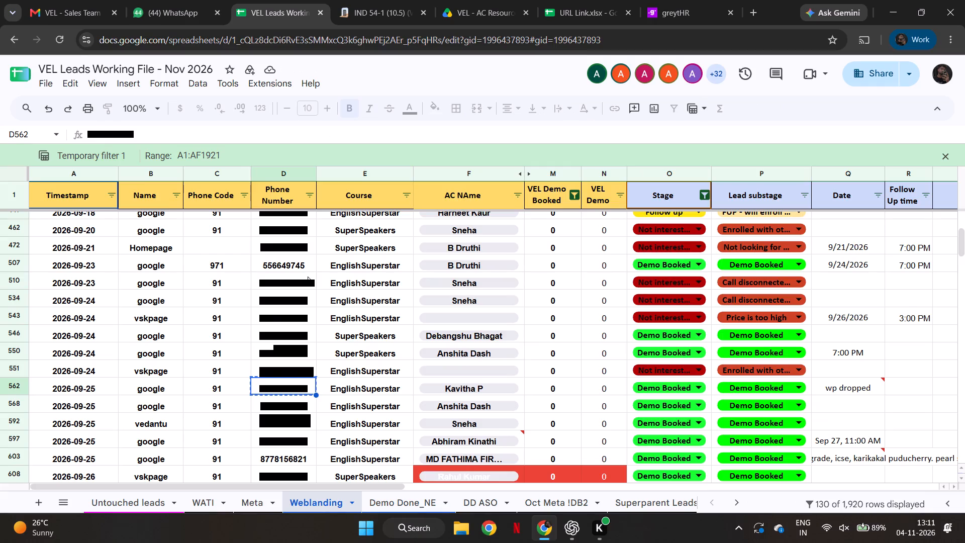
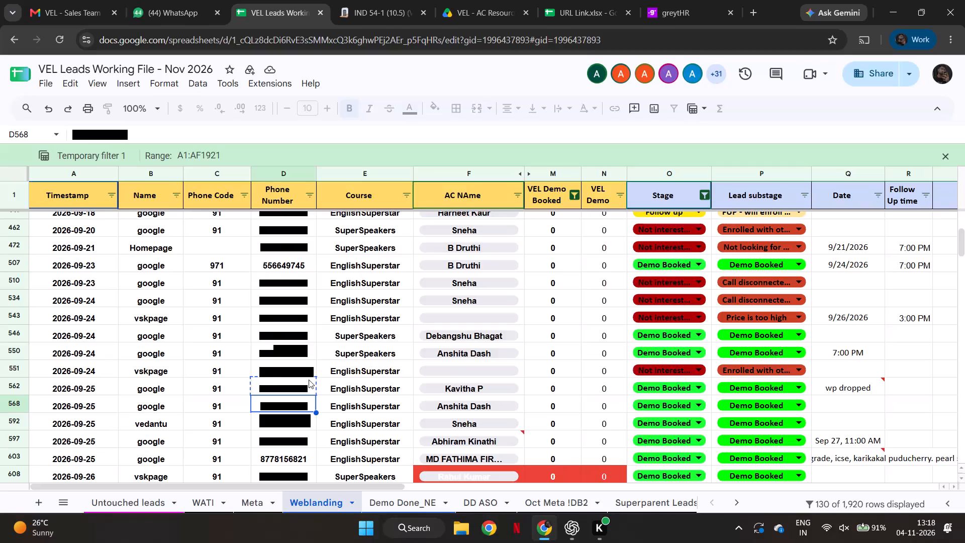
Copy the phone number of the 2026-09-25 google EnglishSuperstar lead in row 568.
{"action": "key", "text": "ctrl+c"}
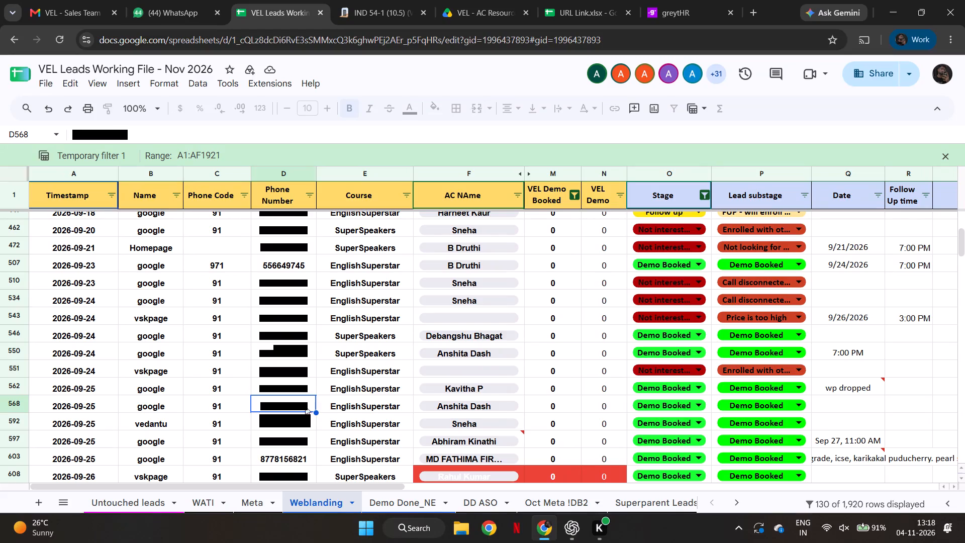
Set the Stage of the 2026-09-25 google EnglishSuperstar lead in row 568 to Not interested.
{"action": "scroll", "coordinate": [301, 420], "scroll_direction": "down", "scroll_amount": 4}
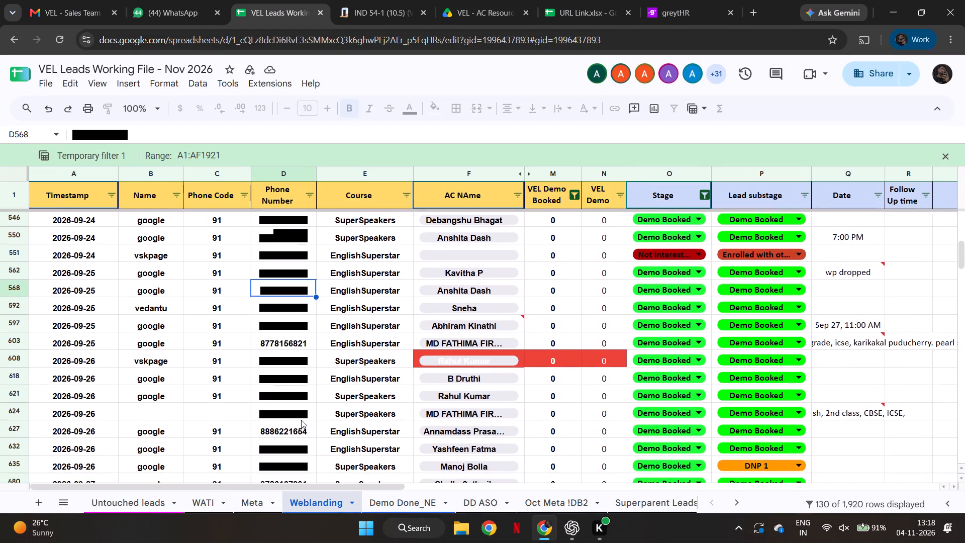
{"action": "scroll", "coordinate": [301, 420], "scroll_direction": "down", "scroll_amount": 1}
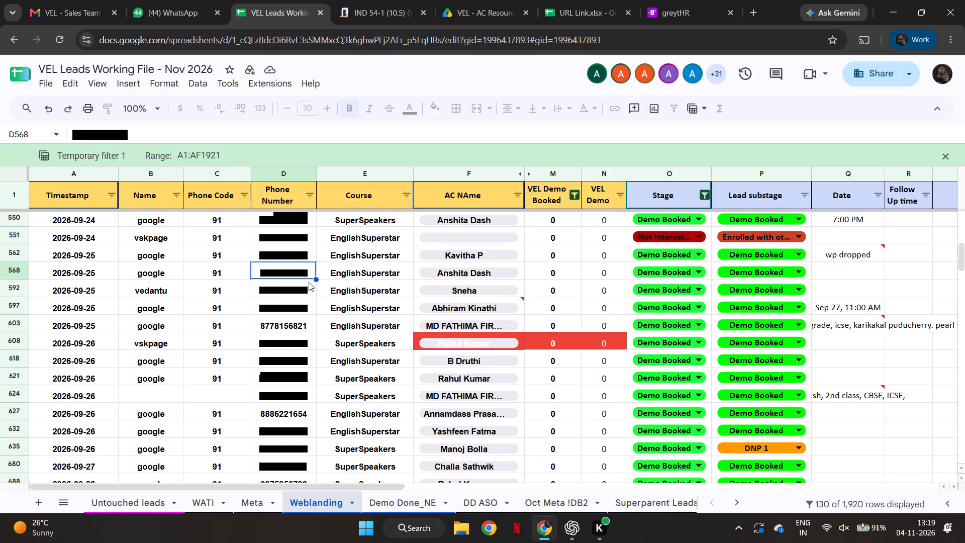
{"action": "key", "text": "Right"}
{"action": "key", "text": "Right"}
{"action": "key", "text": "Right"}
{"action": "key", "text": "Right"}
{"action": "key", "text": "Right"}
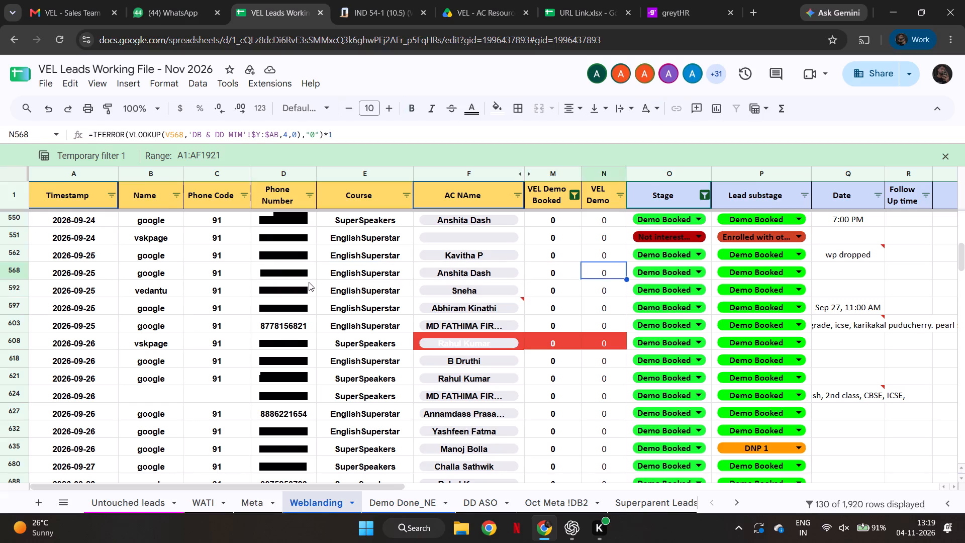
{"action": "key", "text": "Return"}
{"action": "key", "text": "Down"}
{"action": "key", "text": "Down"}
{"action": "key", "text": "Down"}
{"action": "key", "text": "Down"}
{"action": "key", "text": "Down"}
{"action": "key", "text": "Down"}
{"action": "key", "text": "Down"}
{"action": "key", "text": "Down"}
{"action": "key", "text": "Down"}
{"action": "key", "text": "Down"}
{"action": "key", "text": "Down"}
{"action": "key", "text": "Down"}
{"action": "key", "text": "Down"}
{"action": "key", "text": "Down"}
{"action": "key", "text": "Down"}
{"action": "key", "text": "Down"}
{"action": "key", "text": "Down"}
{"action": "key", "text": "Down"}
{"action": "key", "text": "Down"}
{"action": "key", "text": "Down"}
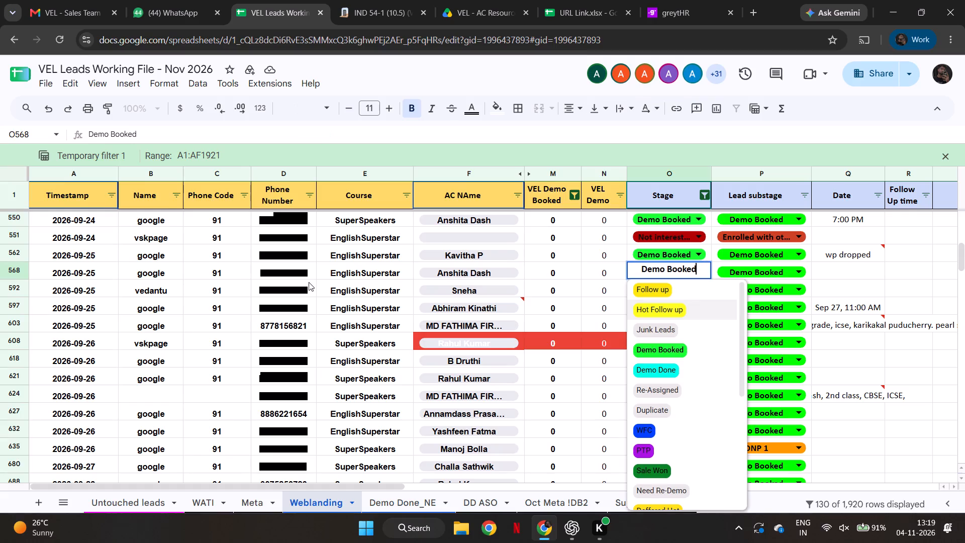
{"action": "key", "text": "Up"}
{"action": "key", "text": "Up"}
{"action": "key", "text": "Up"}
{"action": "key", "text": "Up"}
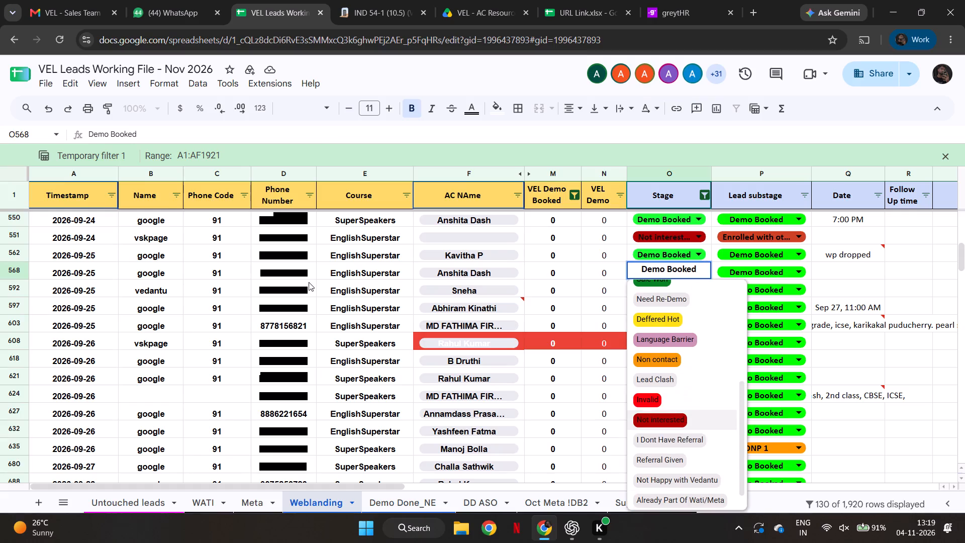
{"action": "key", "text": "Return"}
Set the Lead substage of the 2026-09-25 google EnglishSuperstar lead in row 568 to "Not looking for any caoching".
{"action": "key", "text": "Up"}
{"action": "key", "text": "Right"}
{"action": "key", "text": "Right"}
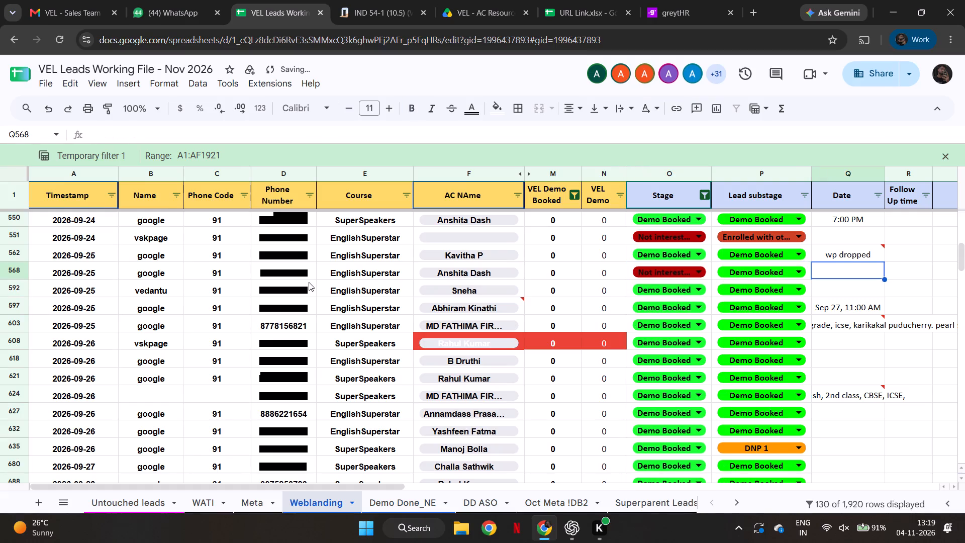
{"action": "key", "text": "Left"}
{"action": "key", "text": "Return"}
{"action": "key", "text": "Down"}
{"action": "key", "text": "Down"}
{"action": "key", "text": "Down"}
{"action": "key", "text": "Down"}
{"action": "key", "text": "Down"}
{"action": "key", "text": "Down"}
{"action": "key", "text": "Down"}
{"action": "key", "text": "Down"}
{"action": "key", "text": "Down"}
{"action": "key", "text": "Down"}
{"action": "key", "text": "Down"}
{"action": "key", "text": "Down"}
{"action": "key", "text": "Down"}
{"action": "key", "text": "Down"}
{"action": "key", "text": "Down"}
{"action": "key", "text": "Down"}
{"action": "key", "text": "Down"}
{"action": "key", "text": "Down"}
{"action": "key", "text": "Down"}
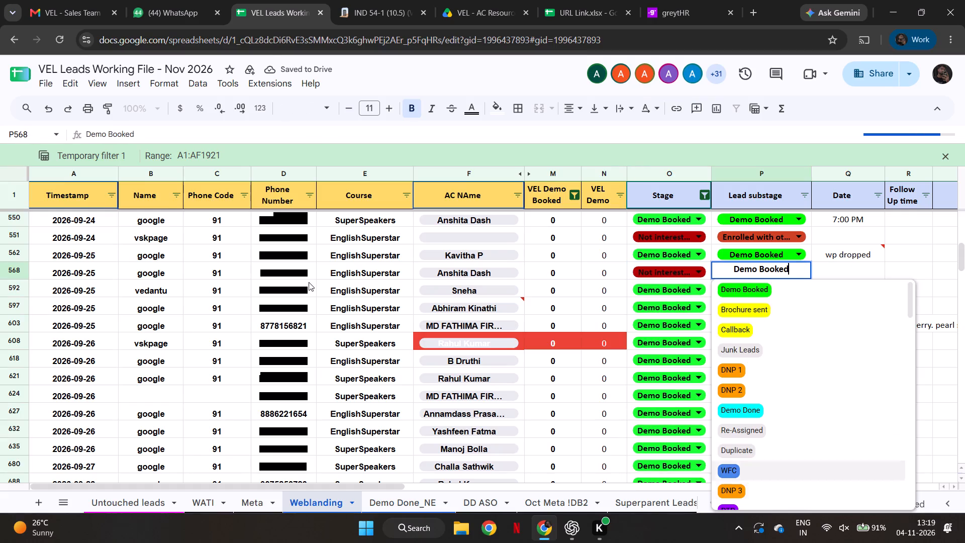
{"action": "key", "text": "Down"}
{"action": "key", "text": "Down"}
{"action": "key", "text": "Down"}
{"action": "key", "text": "Down"}
{"action": "key", "text": "Down"}
{"action": "key", "text": "Down"}
{"action": "key", "text": "Down"}
{"action": "key", "text": "Down"}
{"action": "key", "text": "Down"}
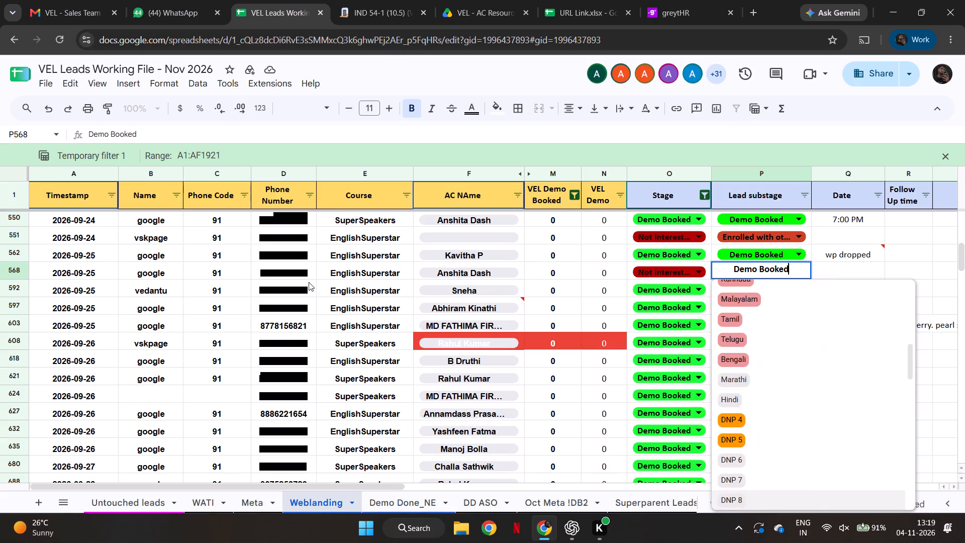
{"action": "key", "text": "Down"}
{"action": "key", "text": "Down"}
{"action": "key", "text": "Down"}
{"action": "key", "text": "Down"}
{"action": "key", "text": "Down"}
{"action": "key", "text": "Down"}
{"action": "key", "text": "Down"}
{"action": "key", "text": "Down"}
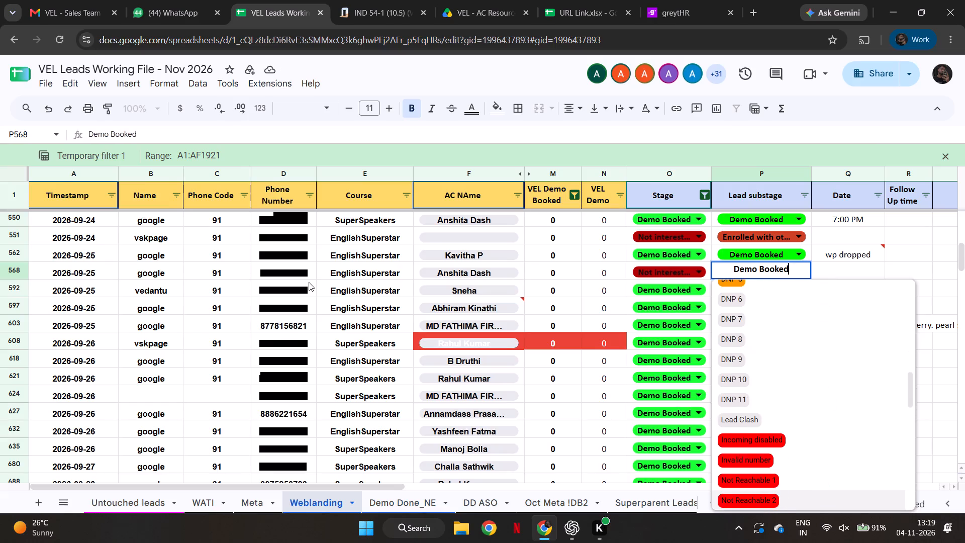
{"action": "key", "text": "Down"}
{"action": "key", "text": "Down"}
{"action": "key", "text": "Down"}
{"action": "key", "text": "Down"}
{"action": "key", "text": "Down"}
{"action": "key", "text": "Down"}
{"action": "key", "text": "Down"}
{"action": "key", "text": "Down"}
{"action": "key", "text": "Down"}
{"action": "key", "text": "Down"}
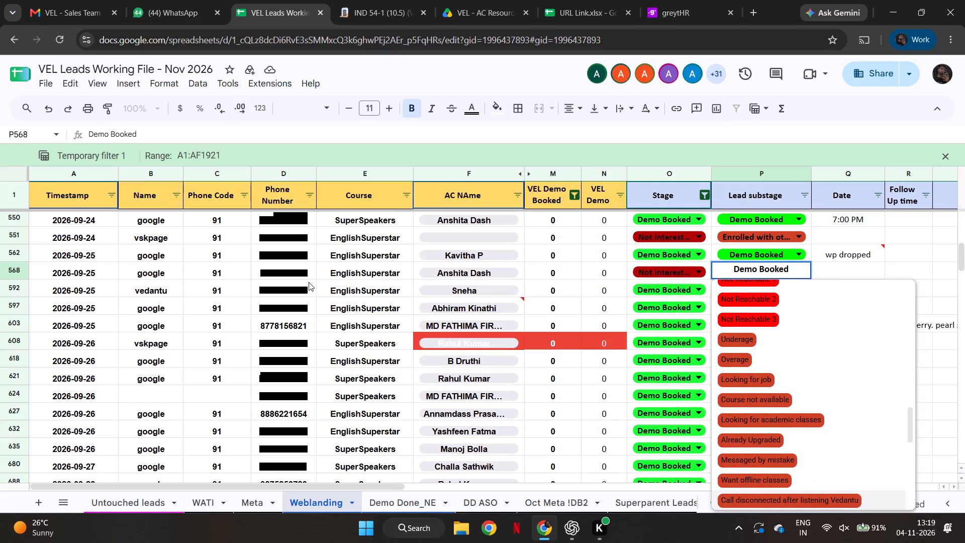
{"action": "key", "text": "Down"}
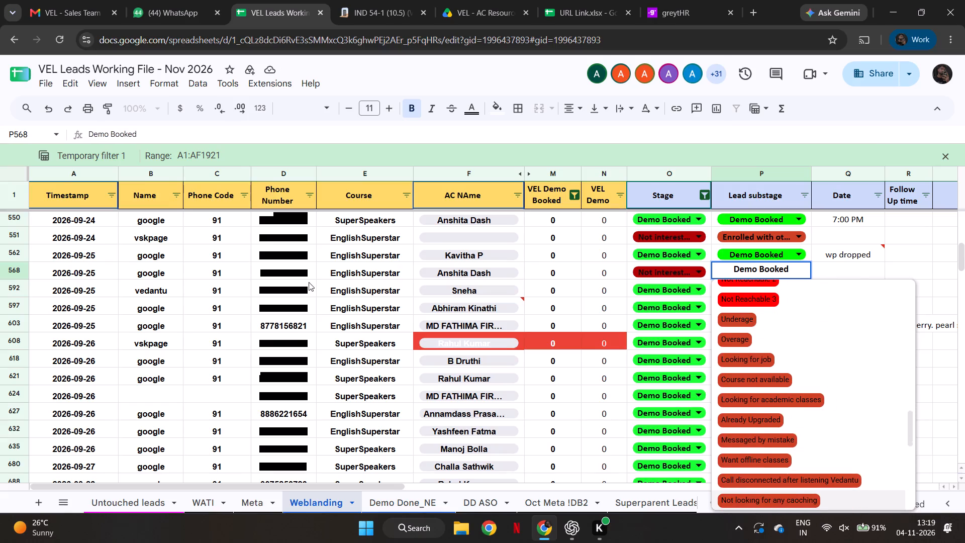
{"action": "key", "text": "Down"}
{"action": "key", "text": "Down"}
{"action": "key", "text": "Up"}
{"action": "key", "text": "Up"}
{"action": "key", "text": "Down"}
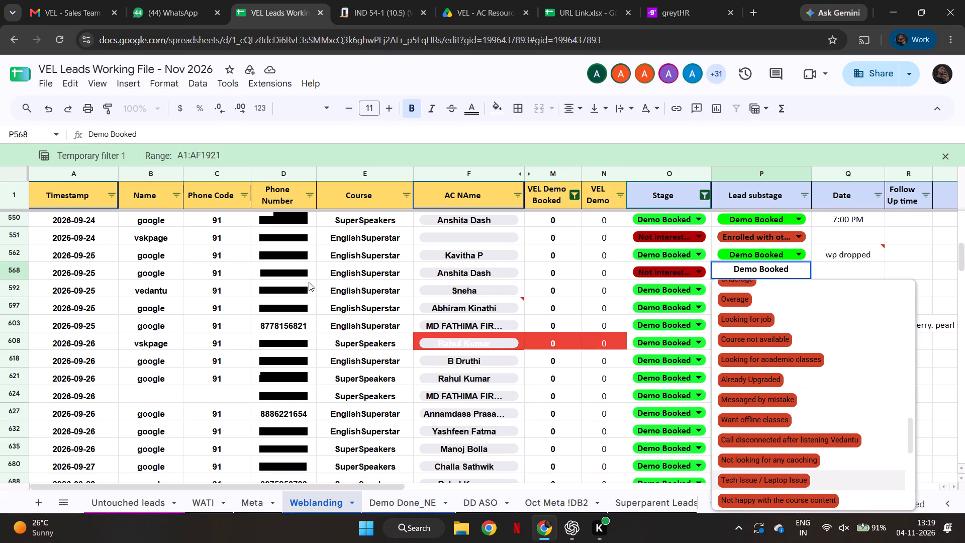
{"action": "key", "text": "Up"}
{"action": "key", "text": "Return"}
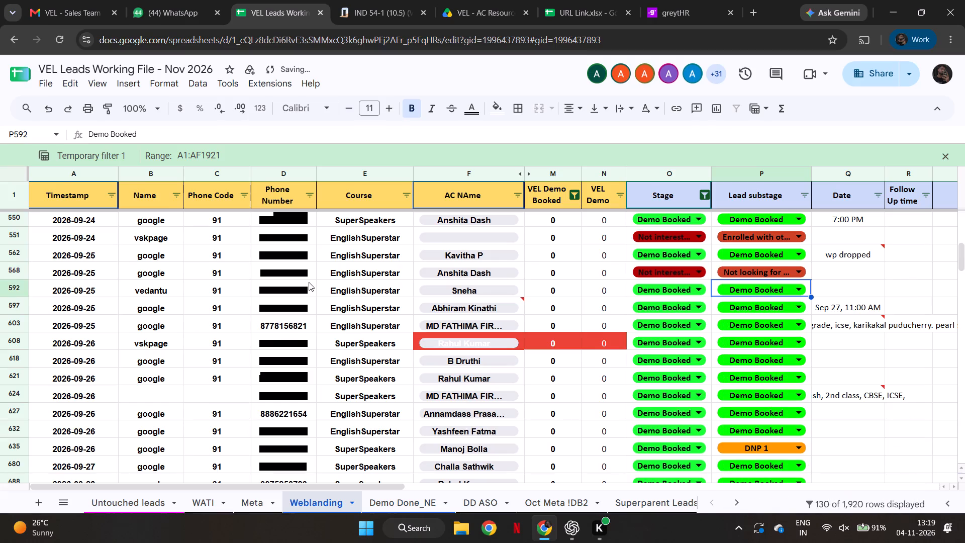
Copy the phone number of the 2026-09-25 vedantu EnglishSuperstar lead in row 592.
{"action": "key", "text": "Left"}
{"action": "key", "text": "Left"}
{"action": "key", "text": "Left"}
{"action": "key", "text": "Left"}
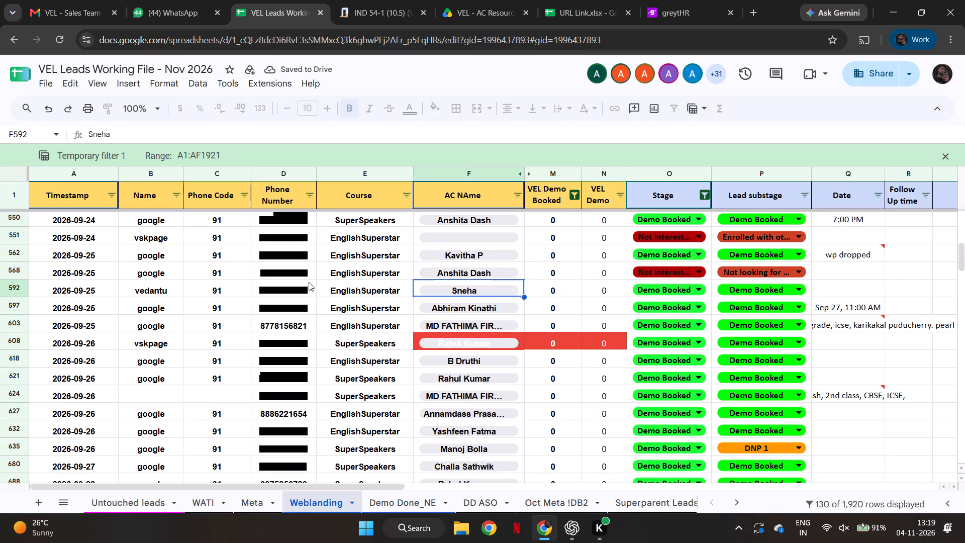
{"action": "key", "text": "Left"}
{"action": "key", "text": "Left"}
{"action": "key", "text": "ctrl+c"}
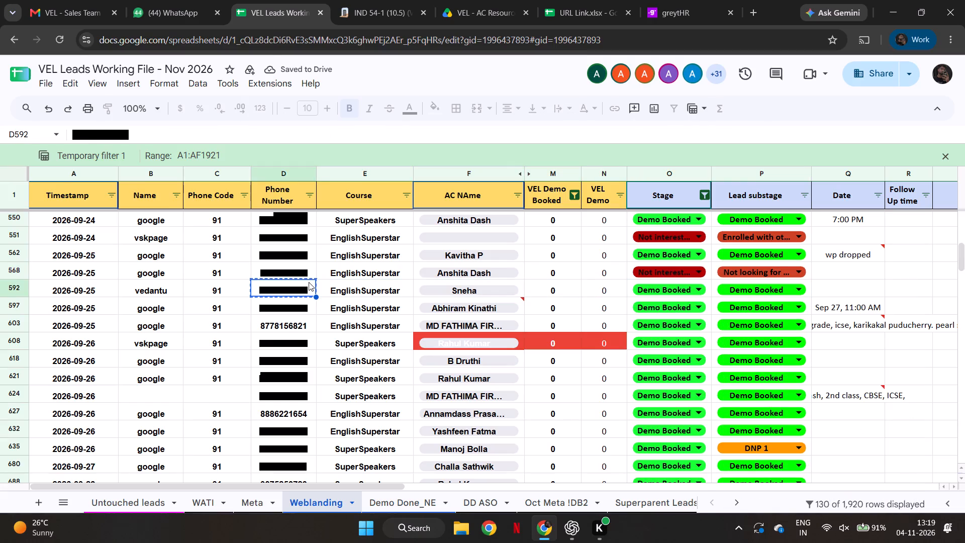
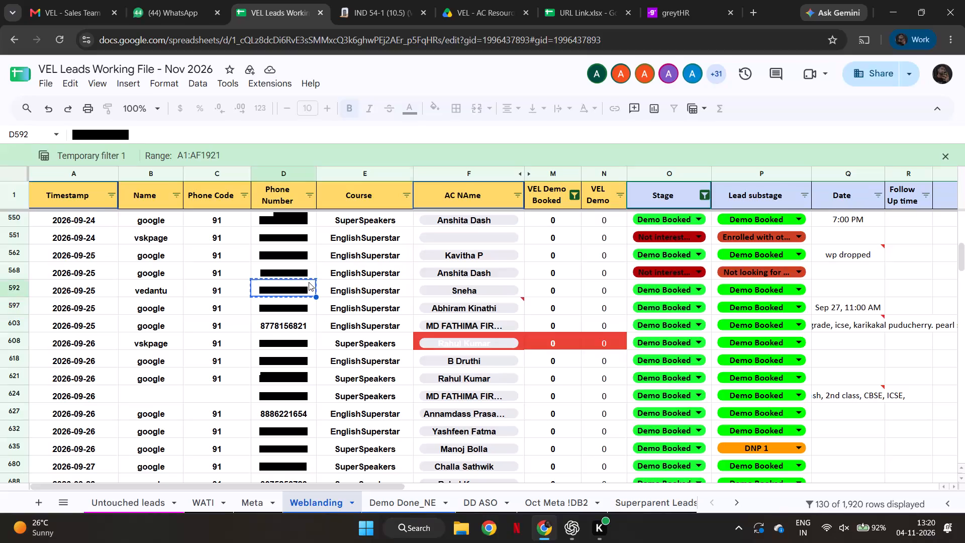
Set the Stage of the 2026-09-25 vedantu EnglishSuperstar lead in row 592 to Not interested.
{"action": "key", "text": "Right"}
{"action": "key", "text": "Right"}
{"action": "key", "text": "Right"}
{"action": "key", "text": "Right"}
{"action": "key", "text": "Right"}
{"action": "key", "text": "Return"}
{"action": "key", "text": "Down"}
{"action": "key", "text": "Down"}
{"action": "key", "text": "Down"}
{"action": "key", "text": "Down"}
{"action": "key", "text": "Down"}
{"action": "key", "text": "Down"}
{"action": "key", "text": "Down"}
{"action": "key", "text": "Down"}
{"action": "key", "text": "Down"}
{"action": "key", "text": "Down"}
{"action": "key", "text": "Down"}
{"action": "key", "text": "Down"}
{"action": "key", "text": "Down"}
{"action": "key", "text": "Down"}
{"action": "key", "text": "Down"}
{"action": "key", "text": "Down"}
{"action": "key", "text": "Down"}
{"action": "key", "text": "Down"}
{"action": "key", "text": "Down"}
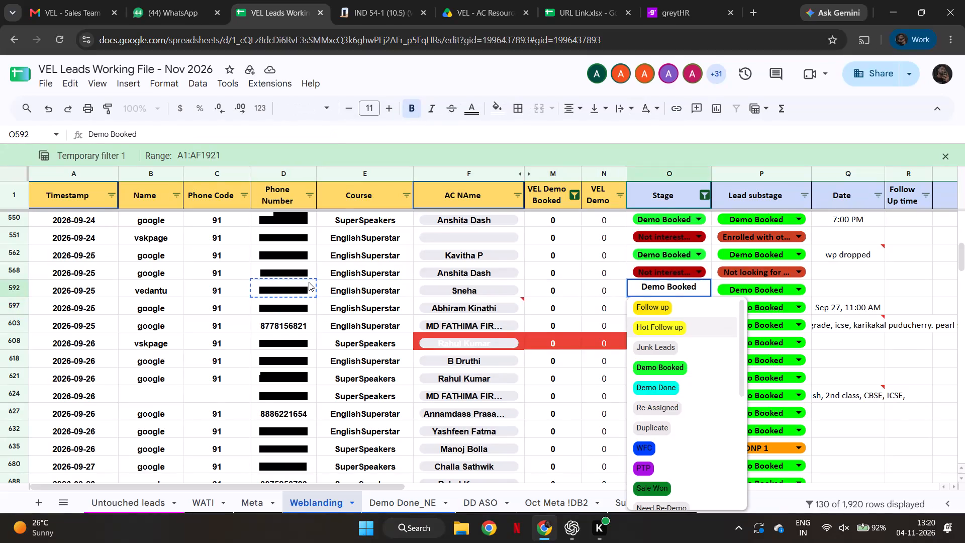
{"action": "key", "text": "Down"}
{"action": "key", "text": "Down"}
{"action": "key", "text": "Up"}
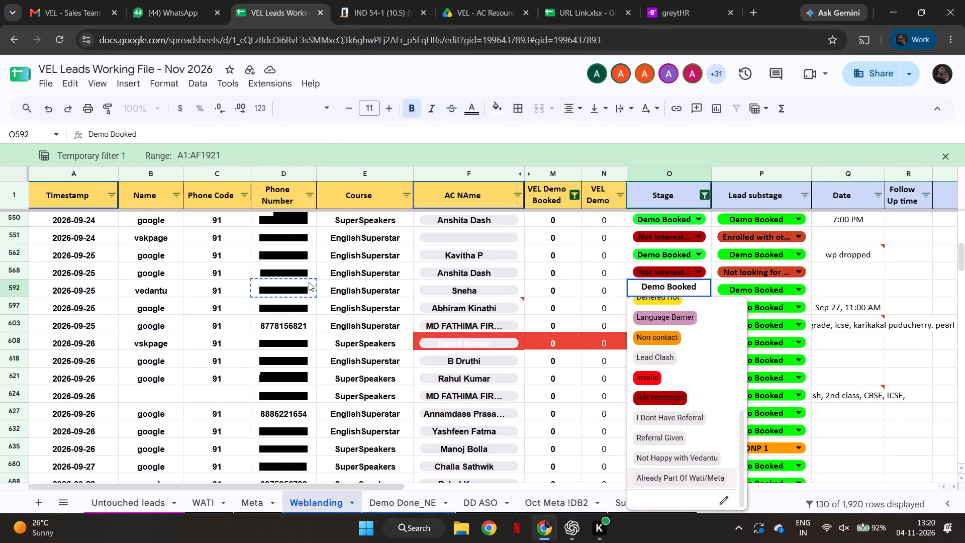
{"action": "key", "text": "Up"}
{"action": "key", "text": "Up"}
{"action": "key", "text": "Up"}
{"action": "key", "text": "Up"}
{"action": "key", "text": "Return"}
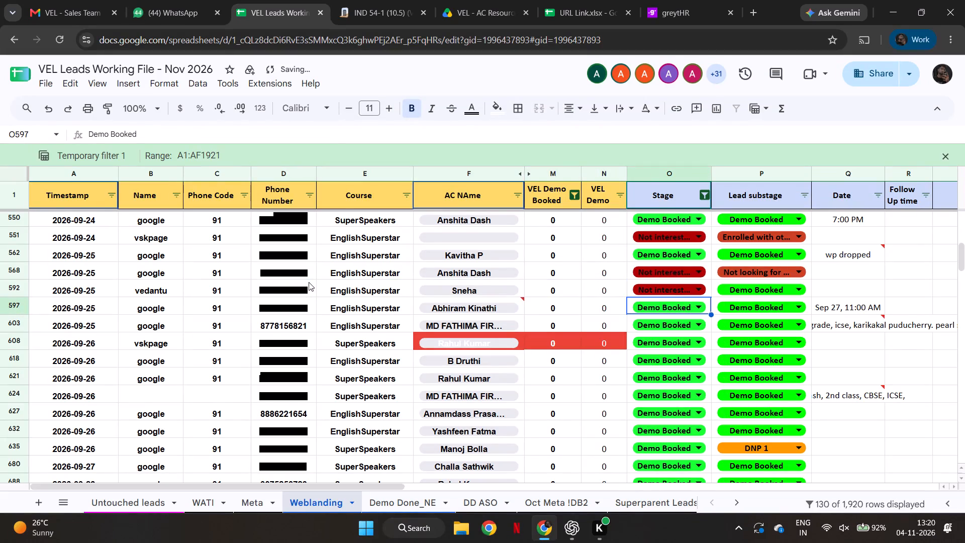
Set the Lead substage of the 2026-09-25 vedantu EnglishSuperstar lead in row 592 to "Not looking for any caoching".
{"action": "key", "text": "Up"}
{"action": "key", "text": "Right"}
{"action": "key", "text": "Return"}
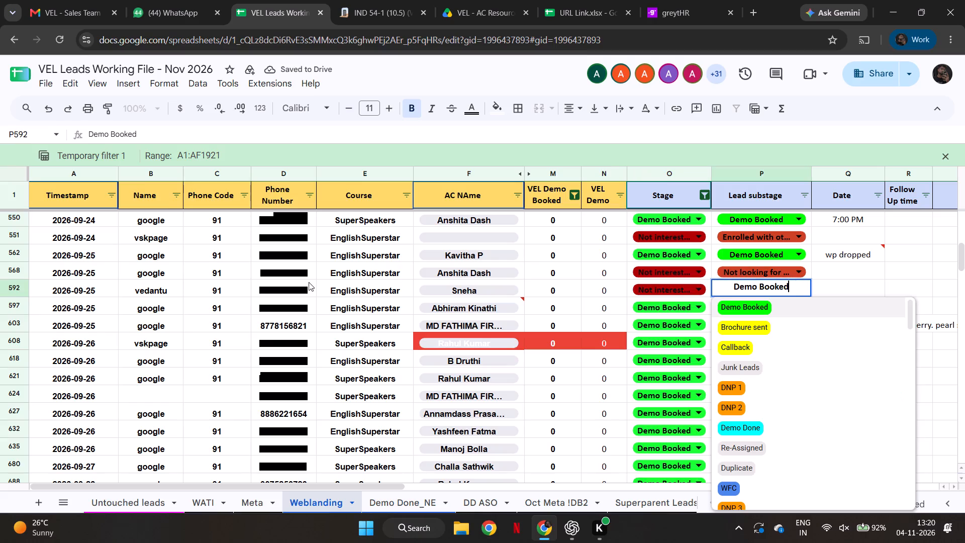
{"action": "key", "text": "Down"}
{"action": "key", "text": "Down"}
{"action": "key", "text": "Down"}
{"action": "key", "text": "Down"}
{"action": "key", "text": "Down"}
{"action": "key", "text": "Down"}
{"action": "key", "text": "Down"}
{"action": "key", "text": "Down"}
{"action": "key", "text": "Down"}
{"action": "key", "text": "Down"}
{"action": "key", "text": "Down"}
{"action": "key", "text": "Down"}
{"action": "key", "text": "Down"}
{"action": "key", "text": "Down"}
{"action": "key", "text": "Down"}
{"action": "key", "text": "Down"}
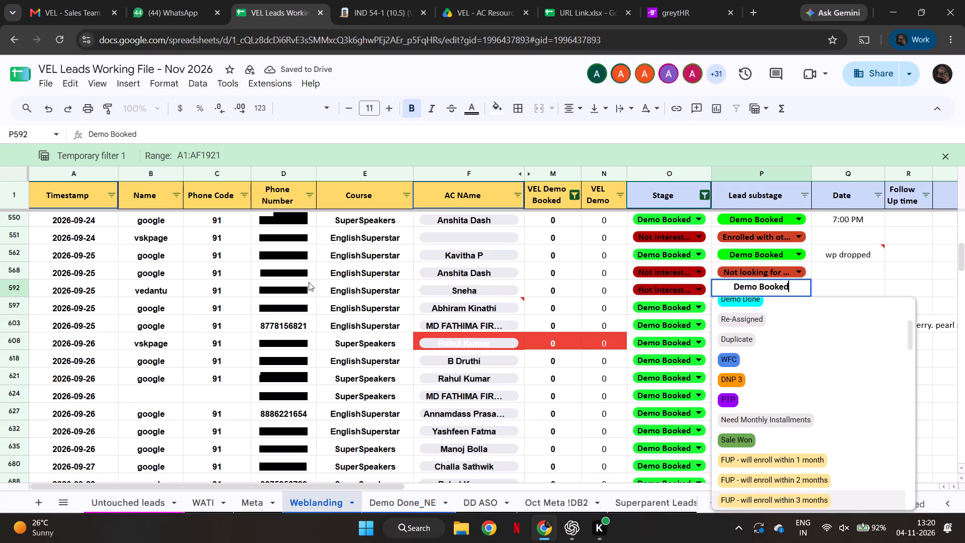
{"action": "key", "text": "Down"}
{"action": "key", "text": "Down"}
{"action": "key", "text": "Down"}
{"action": "key", "text": "Down"}
{"action": "key", "text": "Down"}
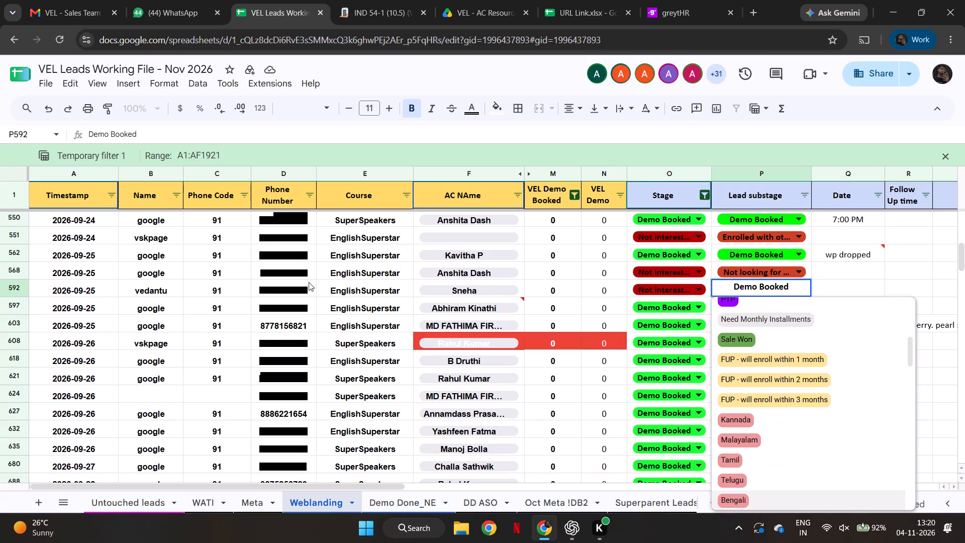
{"action": "key", "text": "Down"}
{"action": "key", "text": "Down"}
{"action": "key", "text": "Down"}
{"action": "key", "text": "Down"}
{"action": "key", "text": "Down"}
{"action": "key", "text": "Down"}
{"action": "key", "text": "Down"}
{"action": "key", "text": "Down"}
{"action": "key", "text": "Down"}
{"action": "key", "text": "Down"}
{"action": "key", "text": "Down"}
{"action": "key", "text": "Down"}
{"action": "key", "text": "Down"}
{"action": "key", "text": "Down"}
{"action": "key", "text": "Down"}
{"action": "key", "text": "Down"}
{"action": "key", "text": "Down"}
{"action": "key", "text": "Down"}
{"action": "key", "text": "Down"}
{"action": "key", "text": "Down"}
{"action": "key", "text": "Down"}
{"action": "key", "text": "Down"}
{"action": "key", "text": "Down"}
{"action": "key", "text": "Down"}
{"action": "key", "text": "Down"}
{"action": "key", "text": "Down"}
{"action": "key", "text": "Down"}
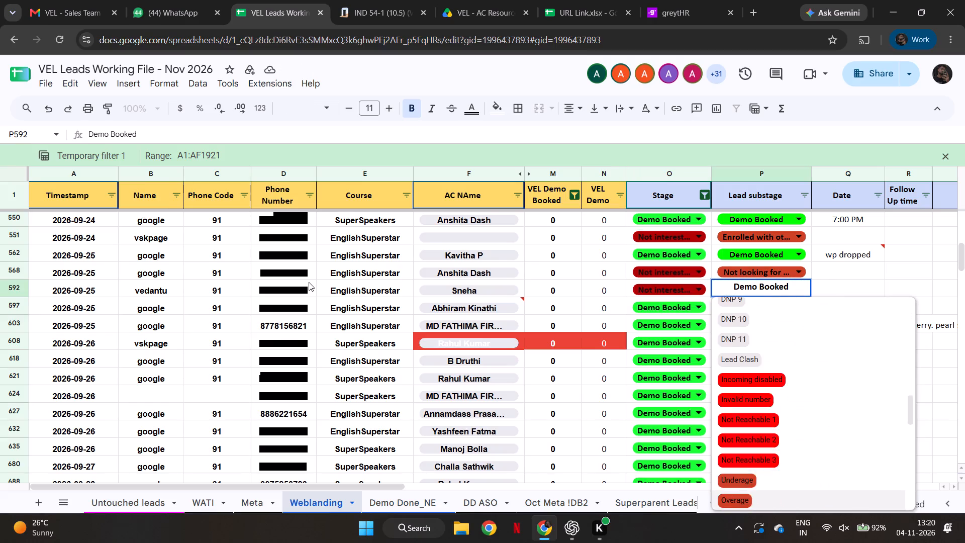
{"action": "key", "text": "Down"}
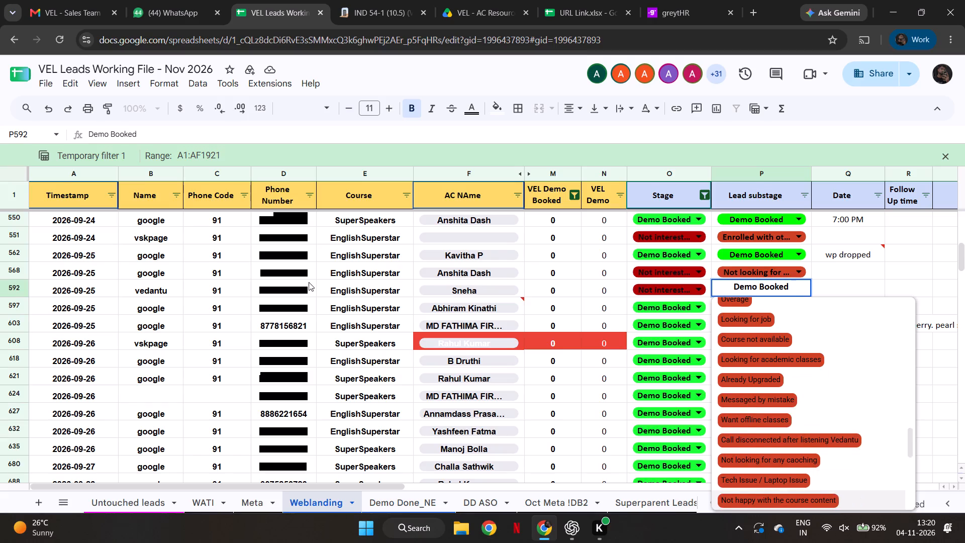
{"action": "key", "text": "Up"}
{"action": "key", "text": "Up"}
{"action": "key", "text": "Up"}
{"action": "key", "text": "Down"}
{"action": "key", "text": "Return"}
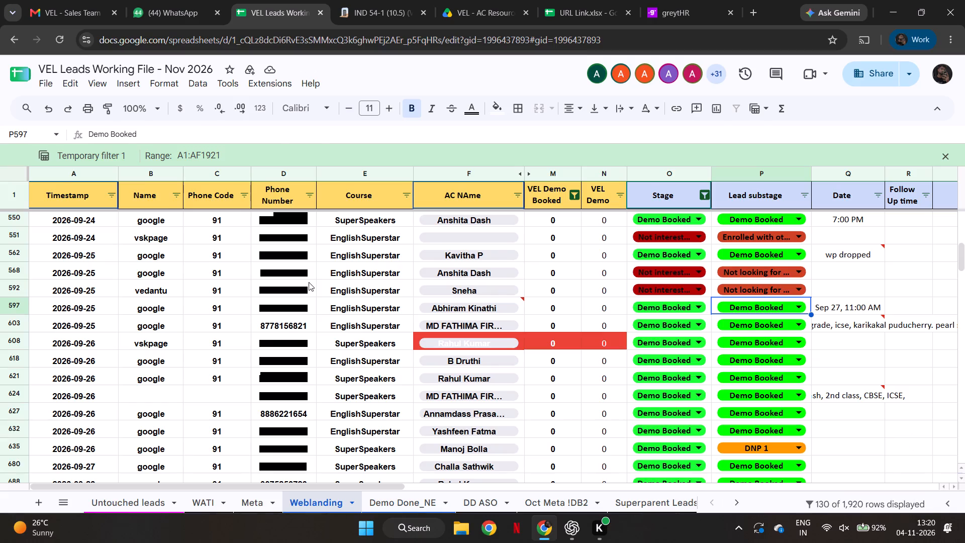
Copy the phone number of the 2026-09-25 google EnglishSuperstar lead in row 597.
{"action": "key", "text": "Left"}
{"action": "key", "text": "Left"}
{"action": "key", "text": "Left"}
{"action": "key", "text": "Left"}
{"action": "key", "text": "Left"}
{"action": "key", "text": "Left"}
{"action": "key", "text": "Left"}
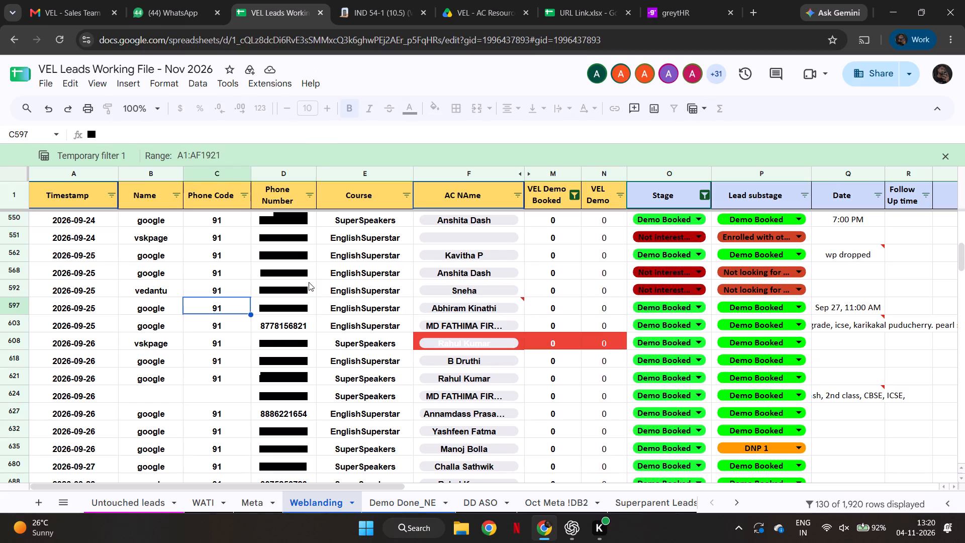
{"action": "key", "text": "Right"}
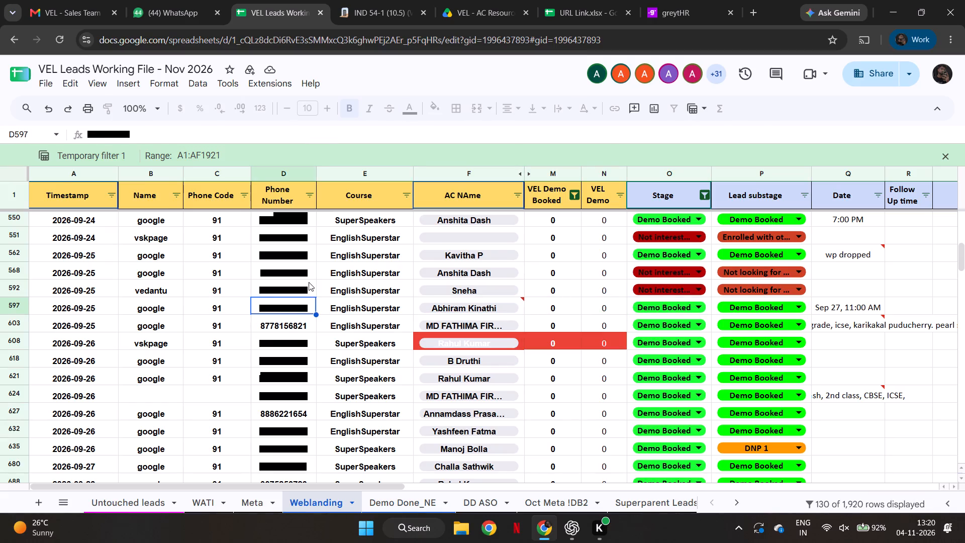
{"action": "key", "text": "ctrl+c"}
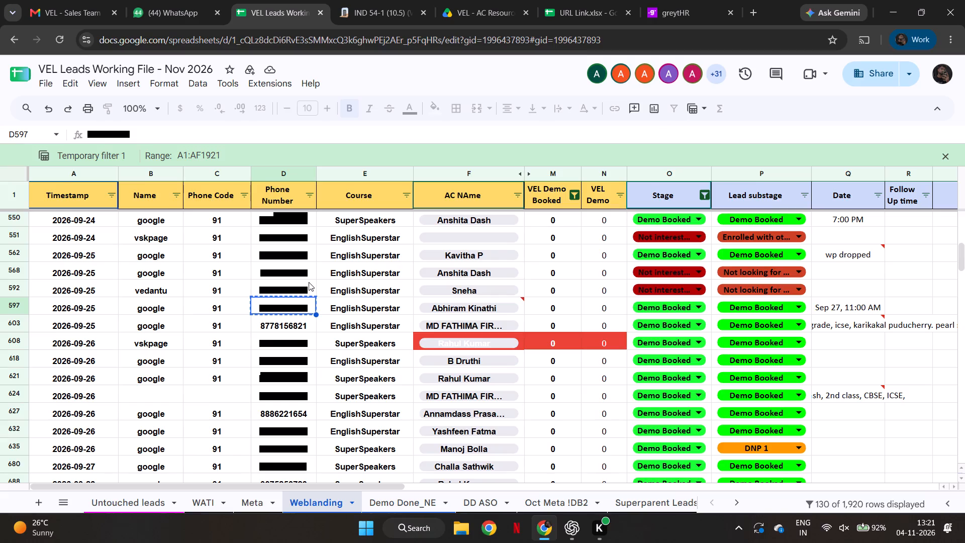
Set the Stage of the 2026-09-25 google EnglishSuperstar lead in row 597 to Not interested.
{"action": "key", "text": "Right"}
{"action": "key", "text": "Right"}
{"action": "key", "text": "Right"}
{"action": "key", "text": "Right"}
{"action": "key", "text": "Right"}
{"action": "key", "text": "Return"}
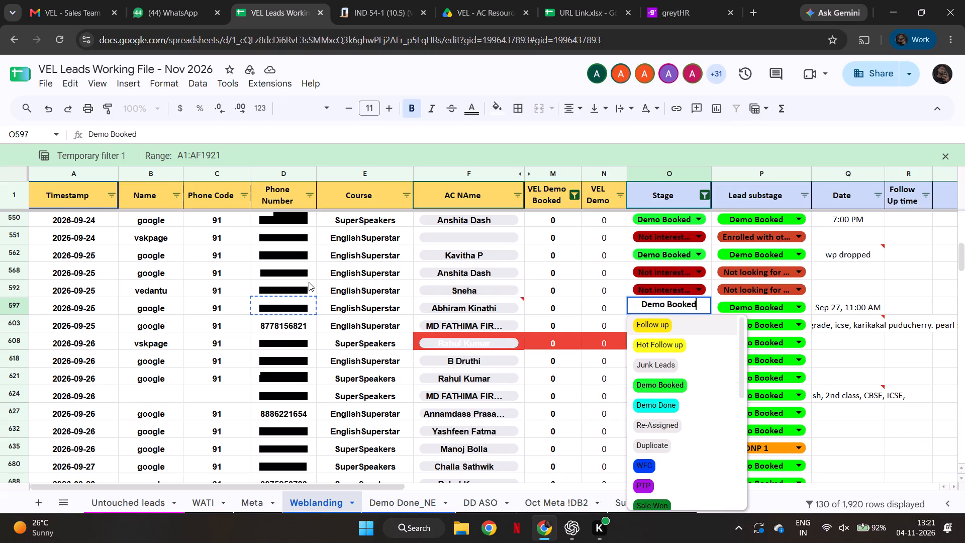
{"action": "key", "text": "Down"}
{"action": "key", "text": "Down"}
{"action": "key", "text": "Down"}
{"action": "key", "text": "Down"}
{"action": "key", "text": "Down"}
{"action": "key", "text": "Down"}
{"action": "key", "text": "Down"}
{"action": "key", "text": "Down"}
{"action": "key", "text": "Down"}
{"action": "key", "text": "Down"}
{"action": "key", "text": "Down"}
{"action": "key", "text": "Down"}
{"action": "key", "text": "Down"}
{"action": "key", "text": "Down"}
{"action": "key", "text": "Down"}
{"action": "key", "text": "Down"}
{"action": "key", "text": "Down"}
{"action": "key", "text": "Down"}
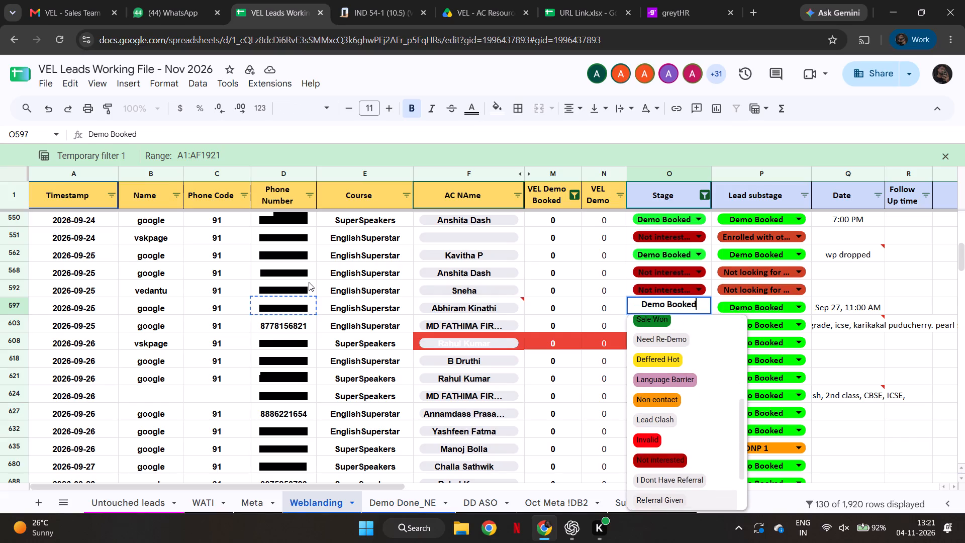
{"action": "key", "text": "Up"}
{"action": "key", "text": "Up"}
{"action": "key", "text": "Up"}
{"action": "key", "text": "Up"}
{"action": "key", "text": "Up"}
{"action": "key", "text": "Down"}
{"action": "key", "text": "Down"}
{"action": "key", "text": "Down"}
{"action": "key", "text": "Down"}
{"action": "key", "text": "Up"}
{"action": "key", "text": "Return"}
Set the Lead substage of the 2026-09-25 google EnglishSuperstar lead in row 597 to "Call disconnected after listening Vedantu".
{"action": "key", "text": "Up"}
{"action": "key", "text": "Right"}
{"action": "key", "text": "Return"}
{"action": "key", "text": "Down"}
{"action": "key", "text": "Down"}
{"action": "key", "text": "Down"}
{"action": "key", "text": "Down"}
{"action": "key", "text": "Down"}
{"action": "key", "text": "Down"}
{"action": "key", "text": "Down"}
{"action": "key", "text": "Down"}
{"action": "key", "text": "Down"}
{"action": "key", "text": "Down"}
{"action": "key", "text": "Down"}
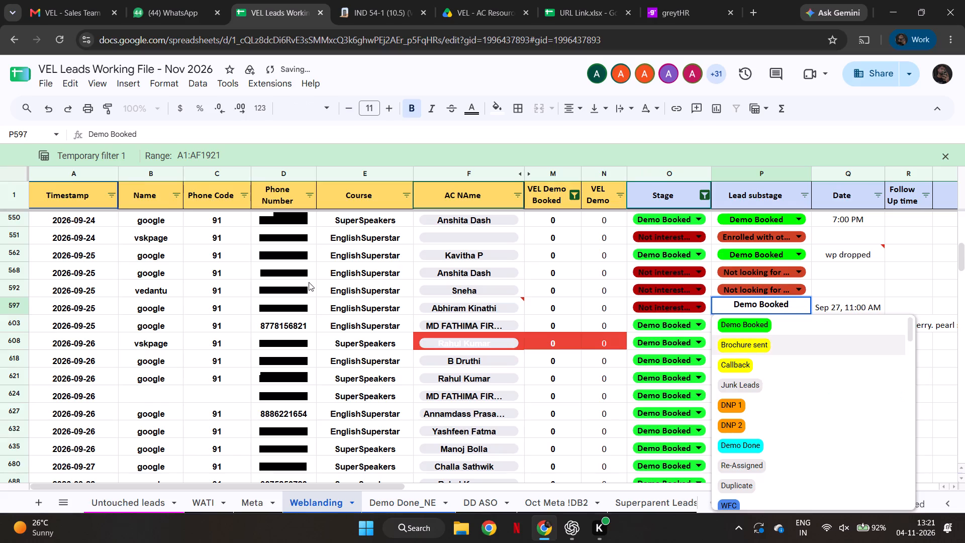
{"action": "key", "text": "Down"}
{"action": "key", "text": "Down"}
{"action": "key", "text": "Down"}
{"action": "key", "text": "Down"}
{"action": "key", "text": "Down"}
{"action": "key", "text": "Down"}
{"action": "key", "text": "Down"}
{"action": "key", "text": "Down"}
{"action": "key", "text": "Down"}
{"action": "key", "text": "Down"}
{"action": "key", "text": "Down"}
{"action": "key", "text": "Down"}
{"action": "key", "text": "Down"}
{"action": "key", "text": "Down"}
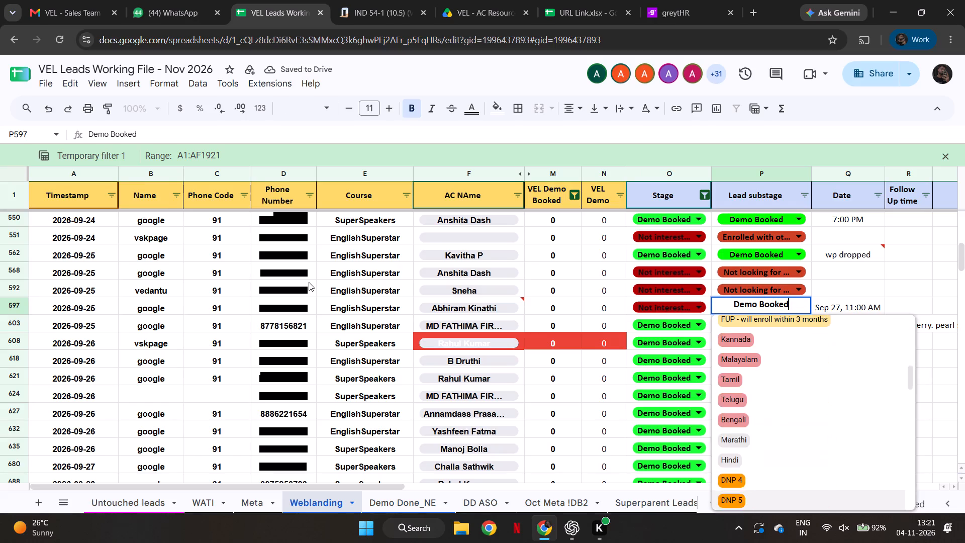
{"action": "key", "text": "Down"}
{"action": "key", "text": "Down"}
{"action": "key", "text": "Down"}
{"action": "key", "text": "Down"}
{"action": "key", "text": "Down"}
{"action": "key", "text": "Down"}
{"action": "key", "text": "Down"}
{"action": "key", "text": "Down"}
{"action": "key", "text": "Down"}
{"action": "key", "text": "Down"}
{"action": "key", "text": "Down"}
{"action": "key", "text": "Down"}
{"action": "key", "text": "Down"}
{"action": "key", "text": "Down"}
{"action": "key", "text": "Down"}
{"action": "key", "text": "Down"}
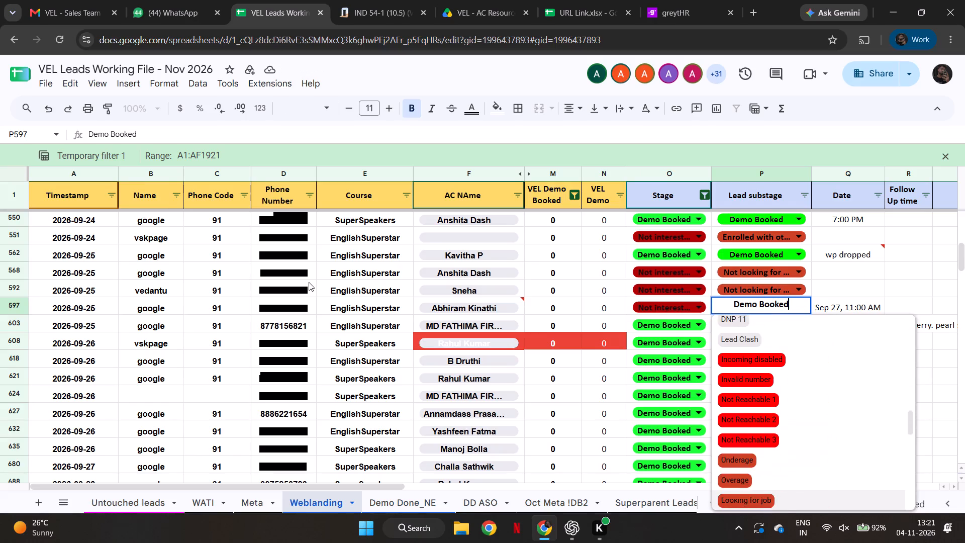
{"action": "key", "text": "Down"}
{"action": "key", "text": "Down"}
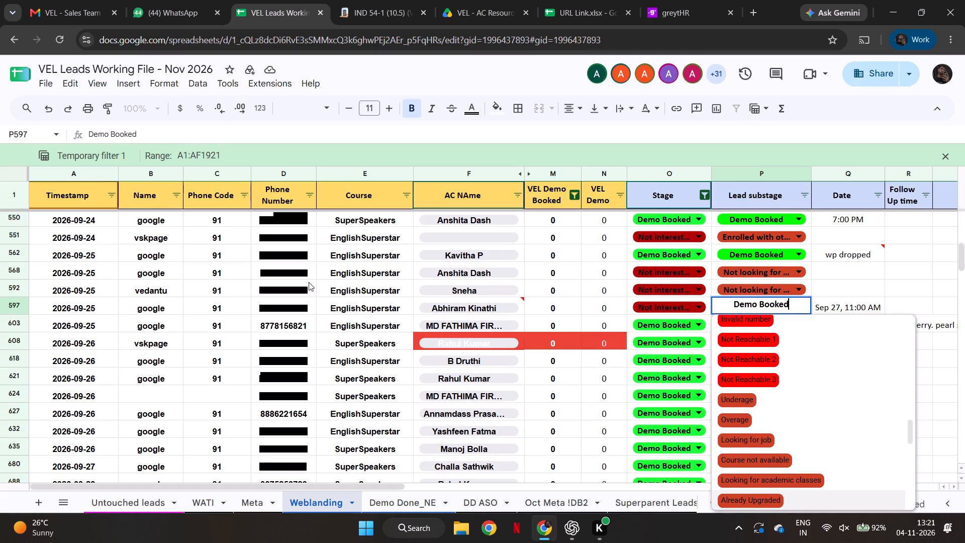
{"action": "key", "text": "Down"}
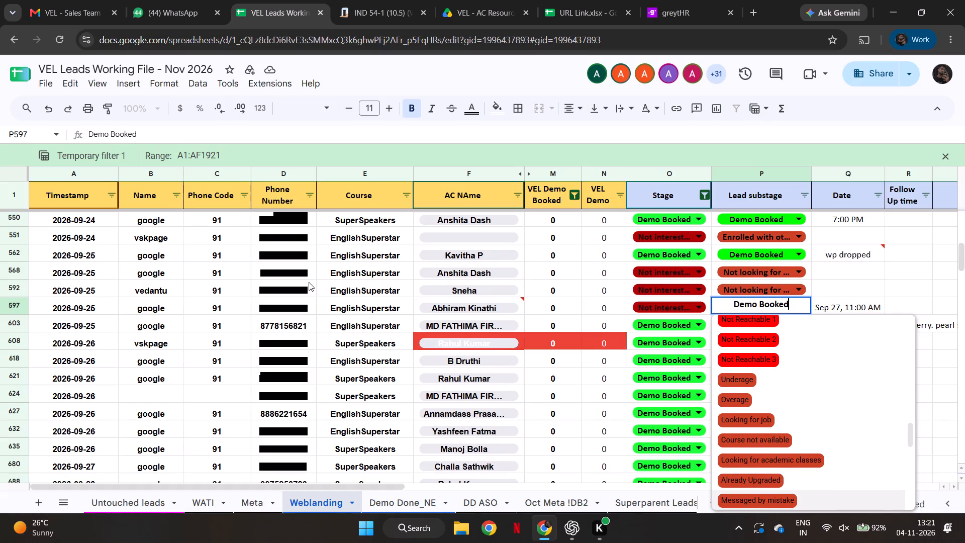
{"action": "key", "text": "Down"}
{"action": "key", "text": "Down"}
{"action": "key", "text": "Down"}
{"action": "key", "text": "Down"}
{"action": "key", "text": "Down"}
{"action": "key", "text": "Down"}
{"action": "key", "text": "Up"}
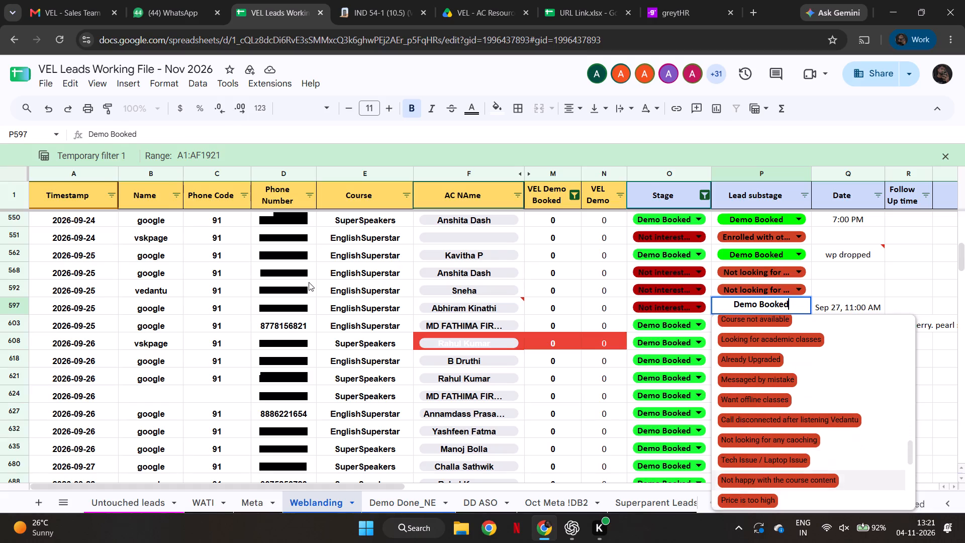
{"action": "key", "text": "Up"}
{"action": "key", "text": "Up"}
{"action": "key", "text": "Up"}
{"action": "key", "text": "Up"}
{"action": "key", "text": "Up"}
{"action": "key", "text": "Down"}
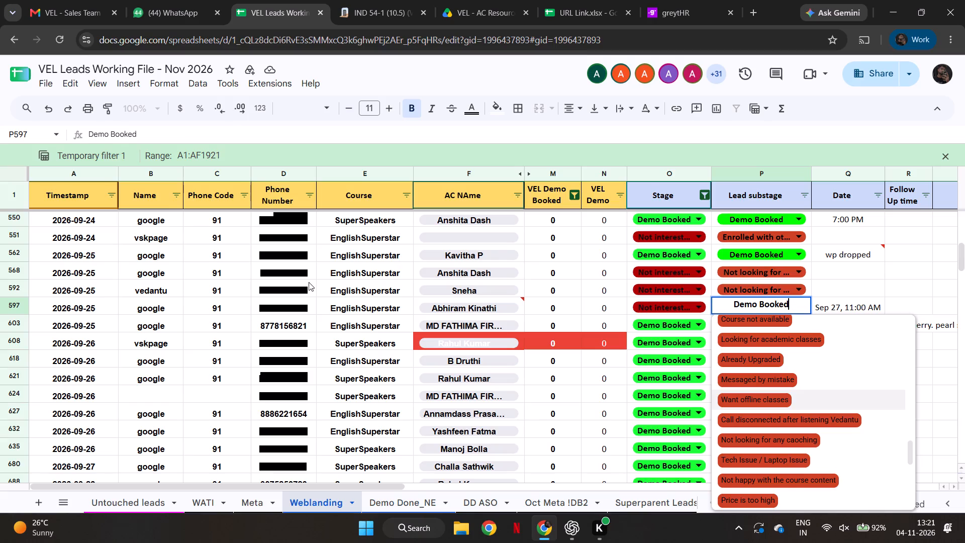
{"action": "key", "text": "Up"}
{"action": "key", "text": "Down"}
{"action": "key", "text": "Down"}
{"action": "key", "text": "Down"}
{"action": "key", "text": "Up"}
{"action": "key", "text": "Return"}
Examine the demo, stage, substage, date and remarks entries of the 2026-09-25 google EnglishSuperstar lead in row 603.
{"action": "key", "text": "Left"}
{"action": "key", "text": "Left"}
{"action": "key", "text": "Left"}
{"action": "key", "text": "Left"}
{"action": "key", "text": "Left"}
{"action": "key", "text": "Left"}
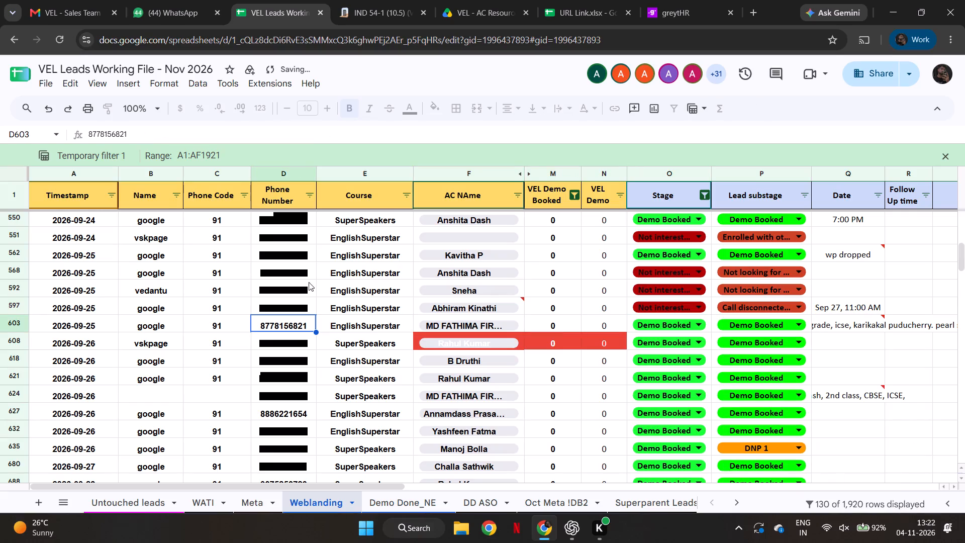
{"action": "key", "text": "Right"}
{"action": "key", "text": "Right"}
{"action": "key", "text": "Right"}
{"action": "key", "text": "Right"}
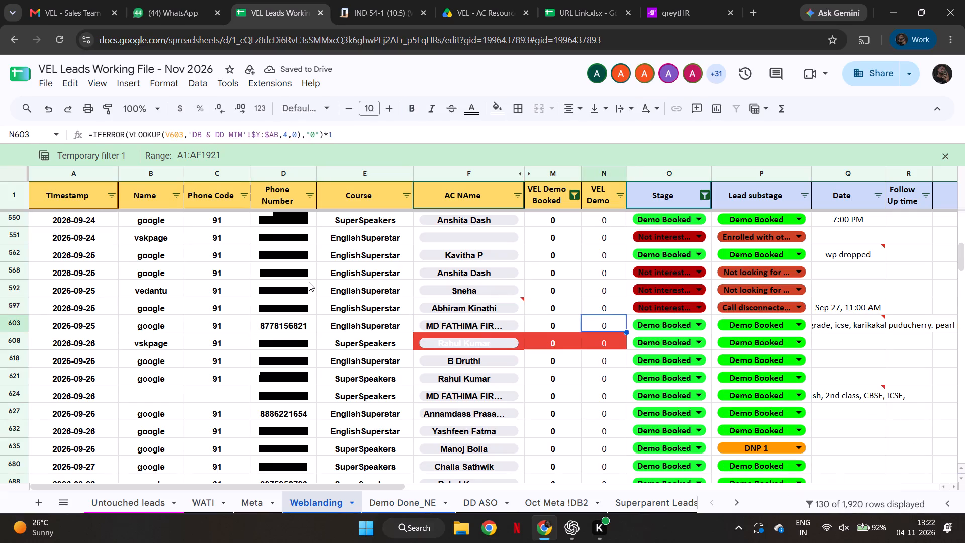
{"action": "key", "text": "Right"}
{"action": "key", "text": "Right"}
{"action": "key", "text": "Right"}
{"action": "key", "text": "Right"}
{"action": "key", "text": "Right"}
{"action": "key", "text": "Right"}
{"action": "key", "text": "Left"}
{"action": "key", "text": "Left"}
{"action": "key", "text": "Left"}
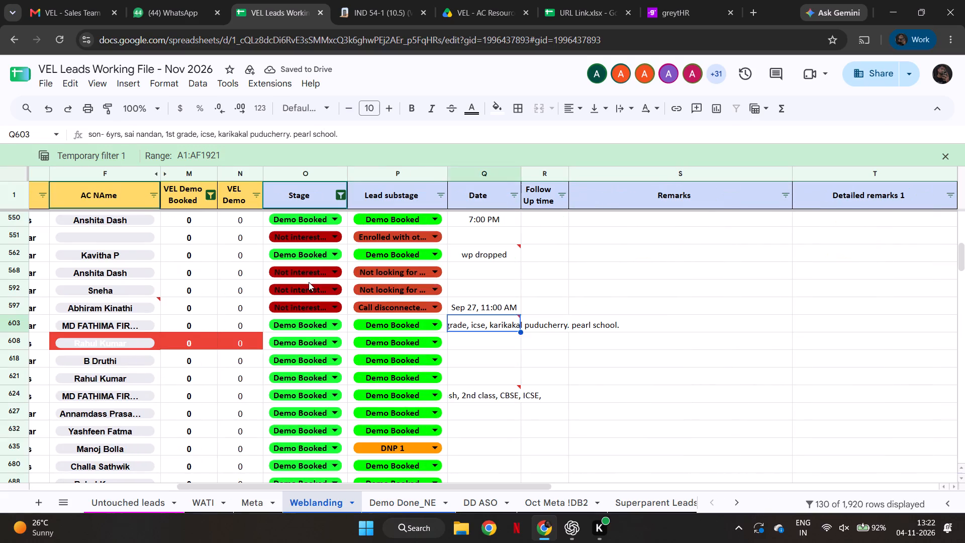
Copy the phone number of the 2026-09-25 google EnglishSuperstar lead in row 603.
{"action": "key", "text": "Left"}
{"action": "key", "text": "Left"}
{"action": "key", "text": "Left"}
{"action": "key", "text": "Left"}
{"action": "key", "text": "Left"}
{"action": "key", "text": "Left"}
{"action": "key", "text": "Left"}
{"action": "key", "text": "Left"}
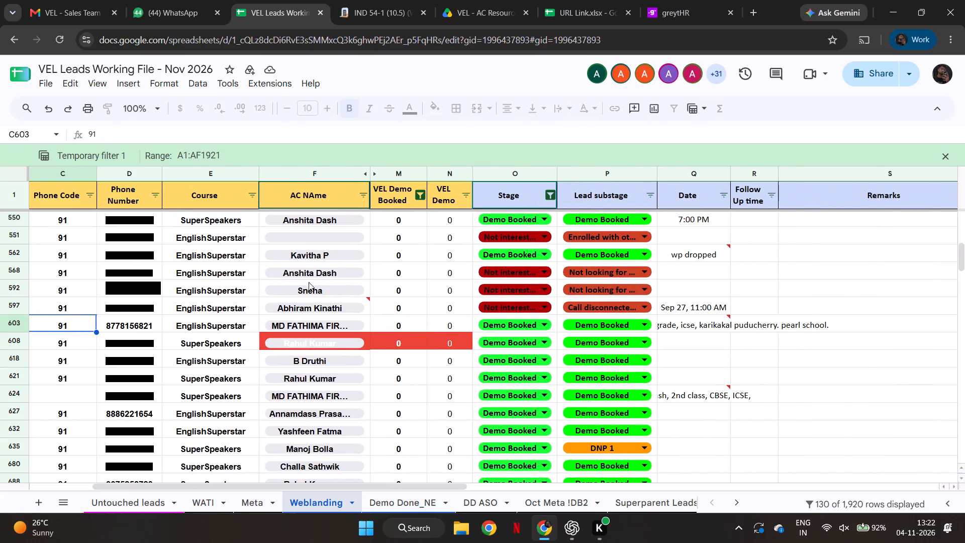
{"action": "key", "text": "Left"}
{"action": "key", "text": "Left"}
{"action": "key", "text": "Right"}
{"action": "key", "text": "Right"}
{"action": "key", "text": "Right"}
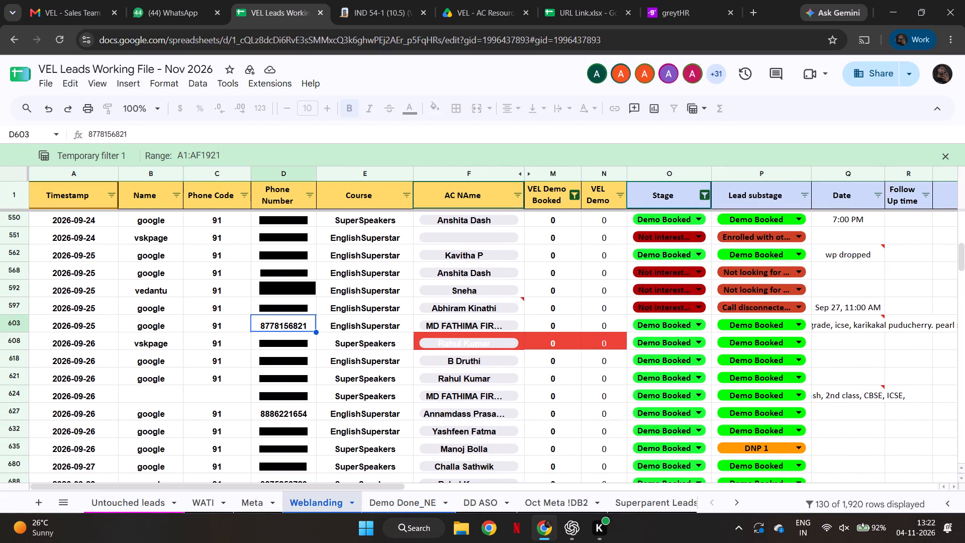
{"action": "key", "text": "ctrl+c"}
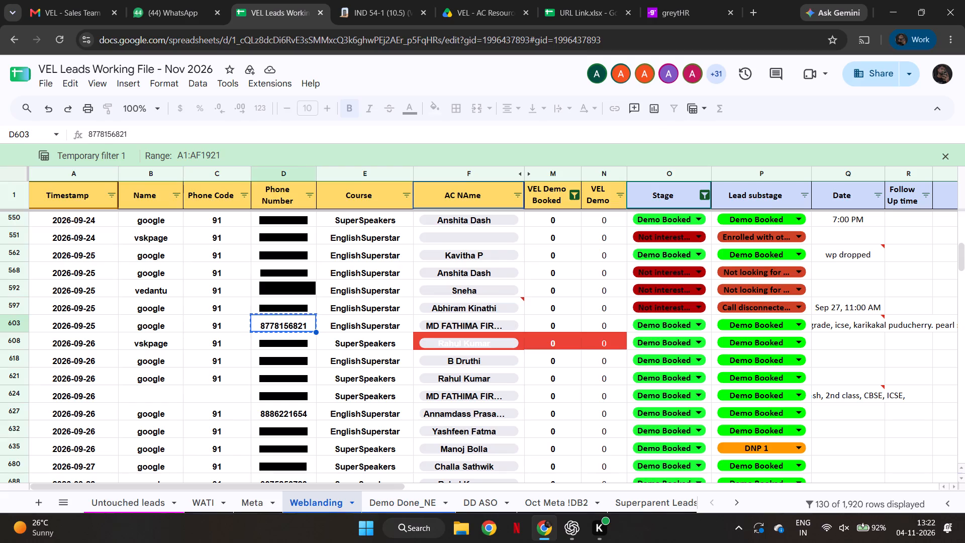
Set the Stage of the 2026-09-25 google EnglishSuperstar lead in row 603 to Non contact.
{"action": "key", "text": "Right"}
{"action": "key", "text": "Right"}
{"action": "key", "text": "Right"}
{"action": "key", "text": "Right"}
{"action": "key", "text": "Right"}
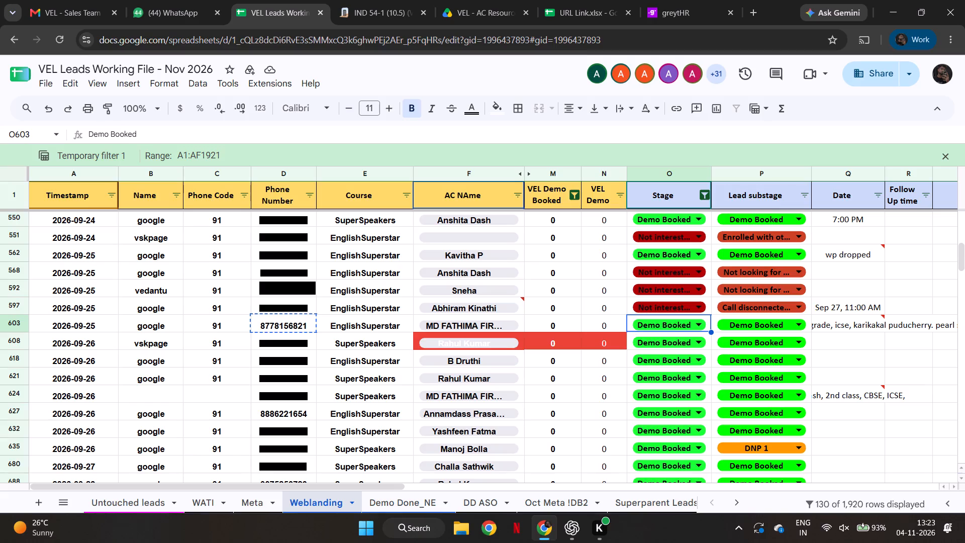
{"action": "key", "text": "Return"}
{"action": "key", "text": "Down"}
{"action": "key", "text": "Down"}
{"action": "key", "text": "Down"}
{"action": "key", "text": "Down"}
{"action": "key", "text": "Down"}
{"action": "key", "text": "Down"}
{"action": "key", "text": "Down"}
{"action": "key", "text": "Down"}
{"action": "key", "text": "Down"}
{"action": "key", "text": "Down"}
{"action": "key", "text": "Down"}
{"action": "key", "text": "Down"}
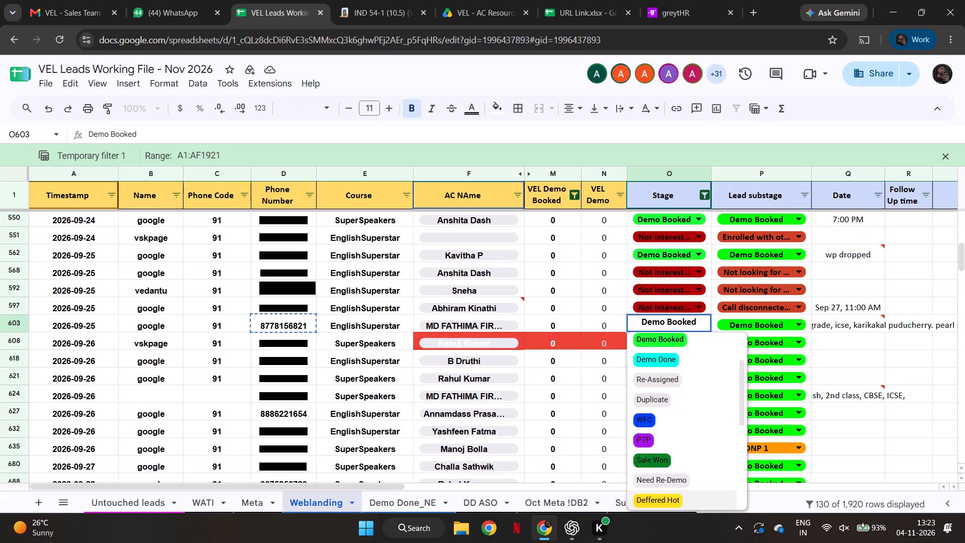
{"action": "key", "text": "Down"}
{"action": "key", "text": "Down"}
{"action": "key", "text": "Down"}
{"action": "key", "text": "Down"}
{"action": "key", "text": "Down"}
{"action": "key", "text": "Down"}
{"action": "key", "text": "Down"}
{"action": "key", "text": "Up"}
{"action": "key", "text": "Up"}
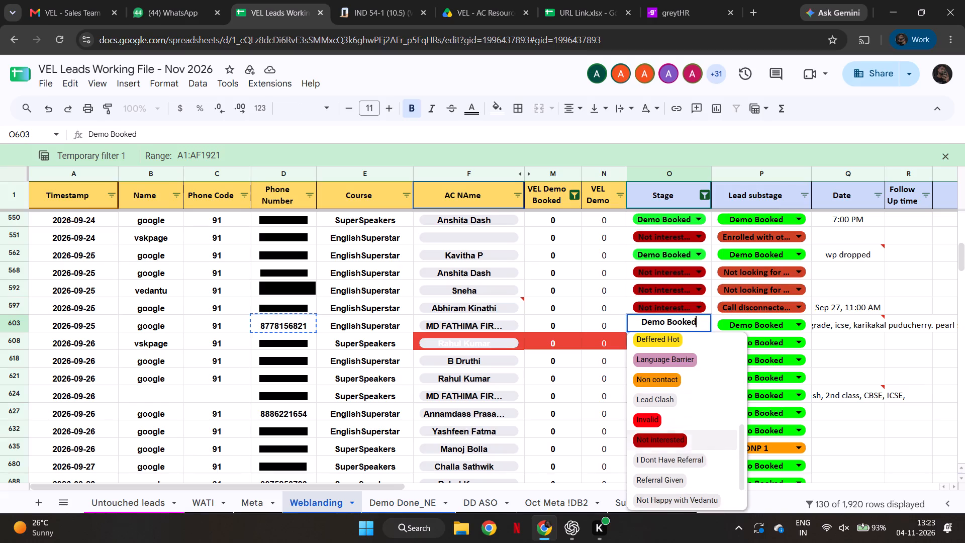
{"action": "key", "text": "Up"}
{"action": "key", "text": "Up"}
{"action": "key", "text": "Up"}
{"action": "key", "text": "Up"}
{"action": "key", "text": "Return"}
Set the Lead substage of the 2026-09-25 google EnglishSuperstar lead in row 603 to DNP 2.
{"action": "key", "text": "Up"}
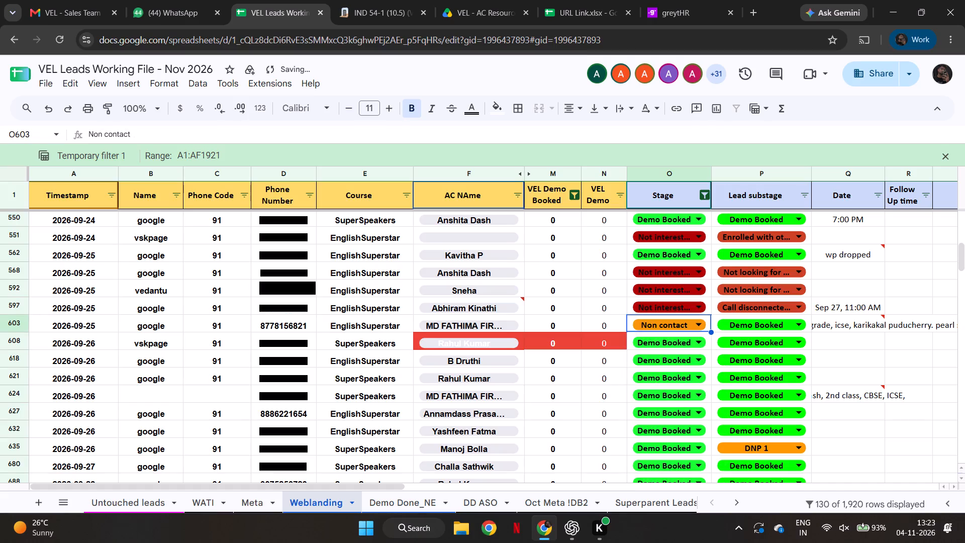
{"action": "key", "text": "Right"}
{"action": "key", "text": "Return"}
{"action": "key", "text": "Down"}
{"action": "key", "text": "Down"}
{"action": "key", "text": "Down"}
{"action": "key", "text": "Down"}
{"action": "key", "text": "Down"}
{"action": "key", "text": "Down"}
{"action": "key", "text": "Down"}
{"action": "key", "text": "Down"}
{"action": "key", "text": "Down"}
{"action": "key", "text": "Down"}
{"action": "key", "text": "Down"}
{"action": "key", "text": "Down"}
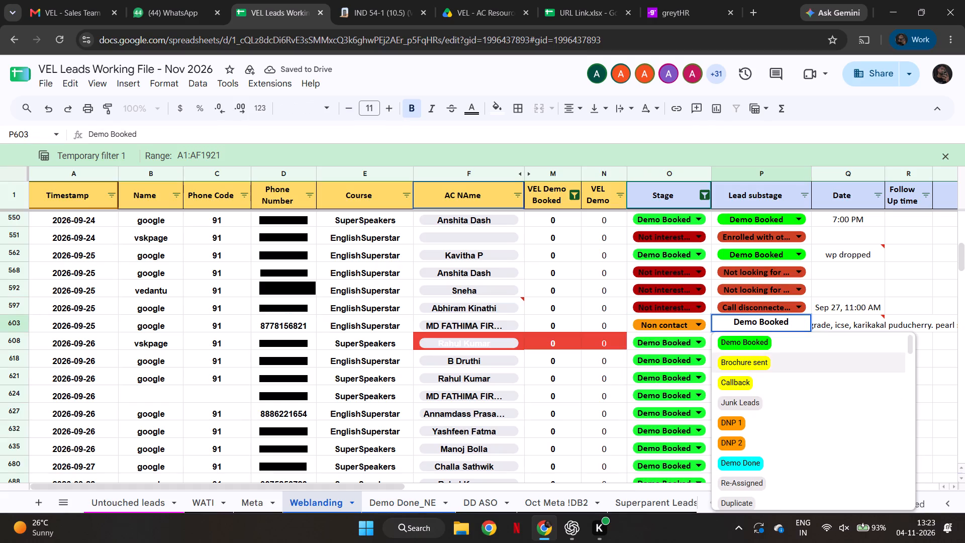
{"action": "key", "text": "Down"}
{"action": "key", "text": "Down"}
{"action": "key", "text": "Up"}
{"action": "key", "text": "Up"}
{"action": "key", "text": "Up"}
{"action": "key", "text": "Up"}
{"action": "key", "text": "Up"}
{"action": "key", "text": "Up"}
{"action": "key", "text": "Up"}
{"action": "key", "text": "Up"}
{"action": "key", "text": "Up"}
{"action": "key", "text": "Up"}
{"action": "key", "text": "Up"}
{"action": "key", "text": "Up"}
{"action": "key", "text": "Up"}
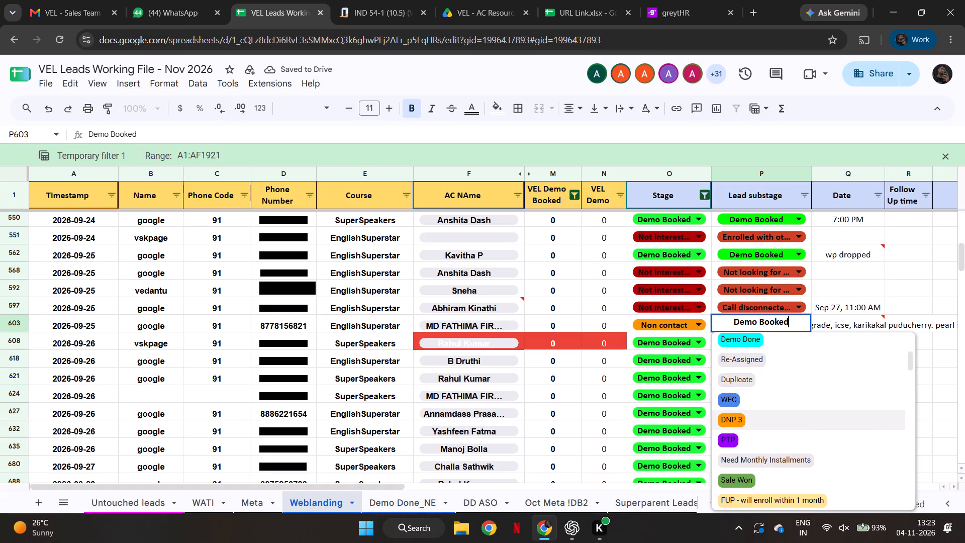
{"action": "key", "text": "Up"}
{"action": "key", "text": "Down"}
{"action": "key", "text": "Down"}
{"action": "key", "text": "Down"}
{"action": "key", "text": "Down"}
{"action": "key", "text": "Down"}
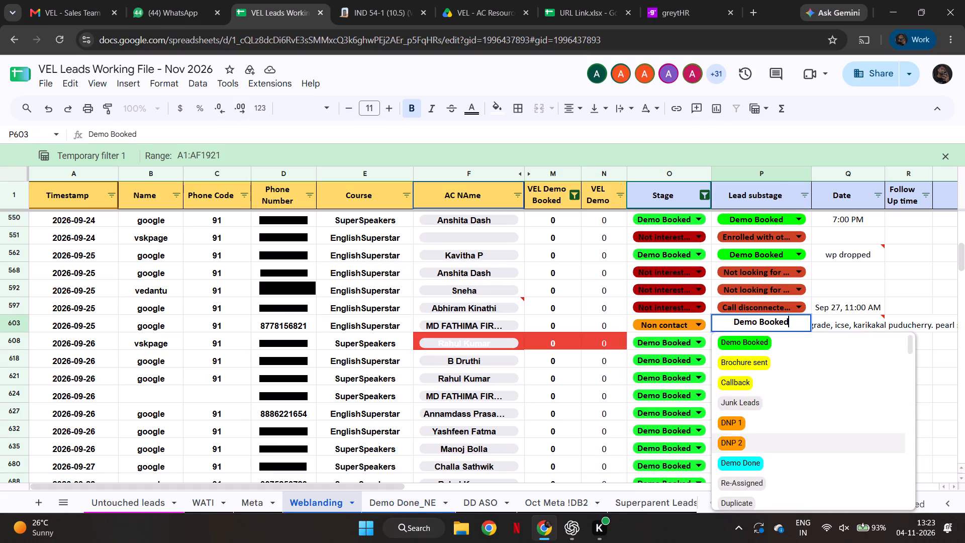
{"action": "key", "text": "Return"}
Copy the phone number of the 2026-09-26 vskpage SuperSpeakers lead in row 608.
{"action": "key", "text": "Left"}
{"action": "key", "text": "Left"}
{"action": "key", "text": "Left"}
{"action": "key", "text": "Left"}
{"action": "key", "text": "Left"}
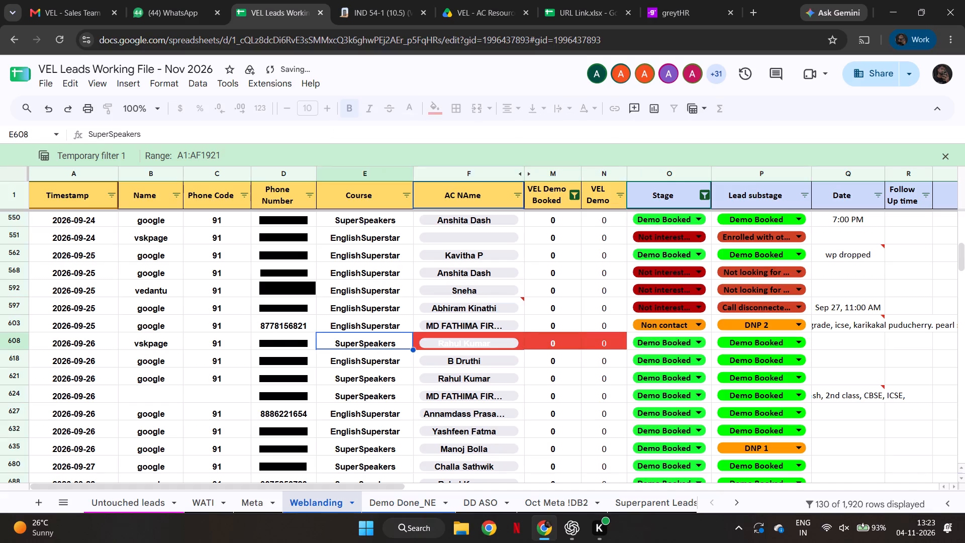
{"action": "key", "text": "Left"}
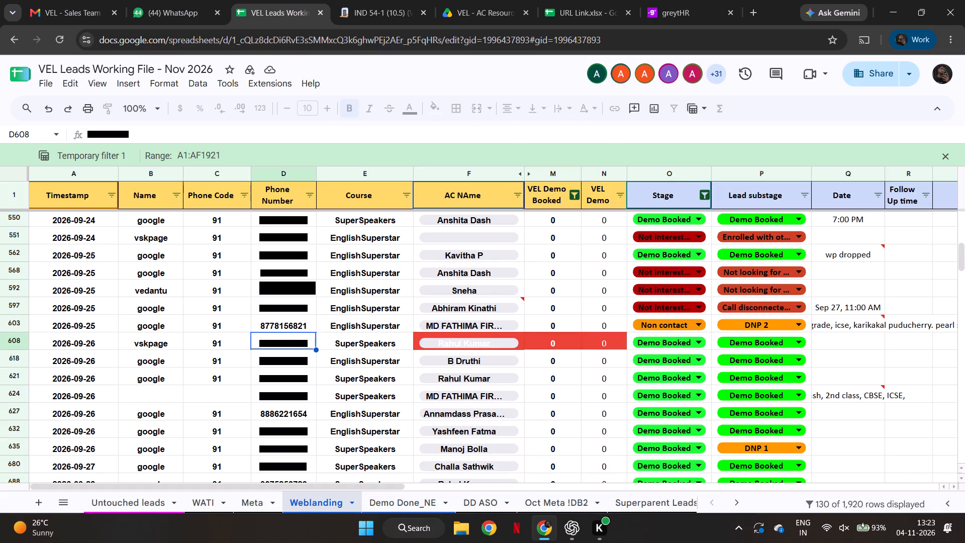
{"action": "key", "text": "ctrl+c"}
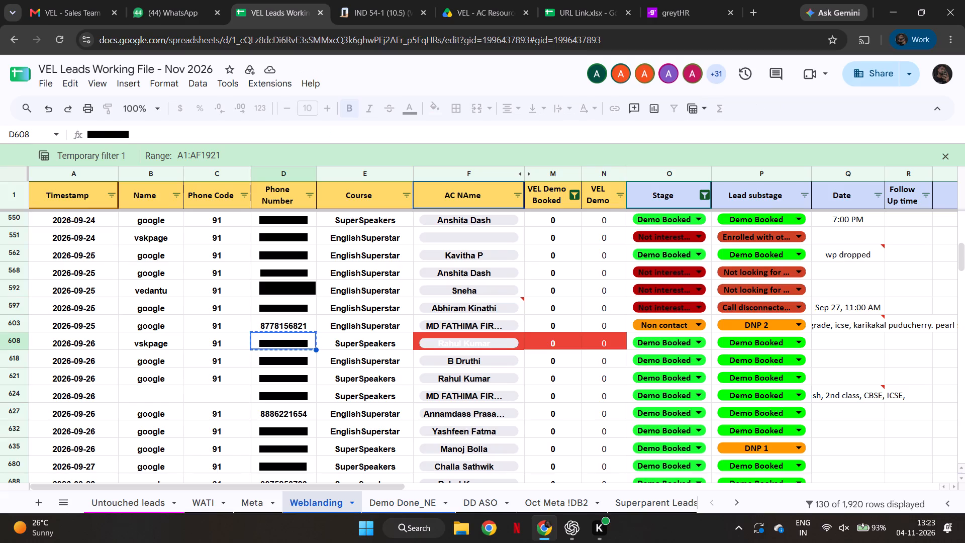
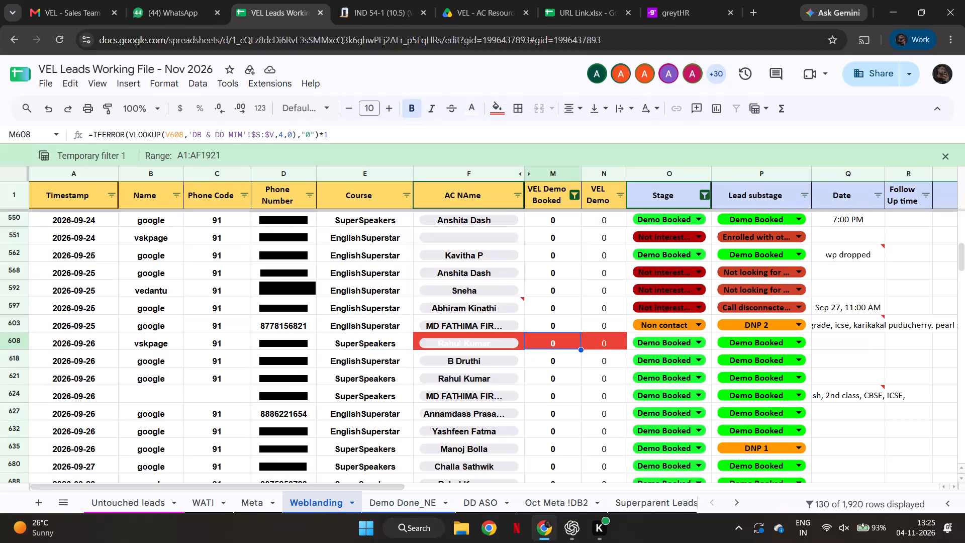
Set the Stage of the 2026-09-26 vskpage SuperSpeakers lead in row 608 to Not Interested.
{"action": "key", "text": "Right"}
{"action": "key", "text": "Right"}
{"action": "key", "text": "Return"}
{"action": "key", "text": "Down"}
{"action": "key", "text": "Down"}
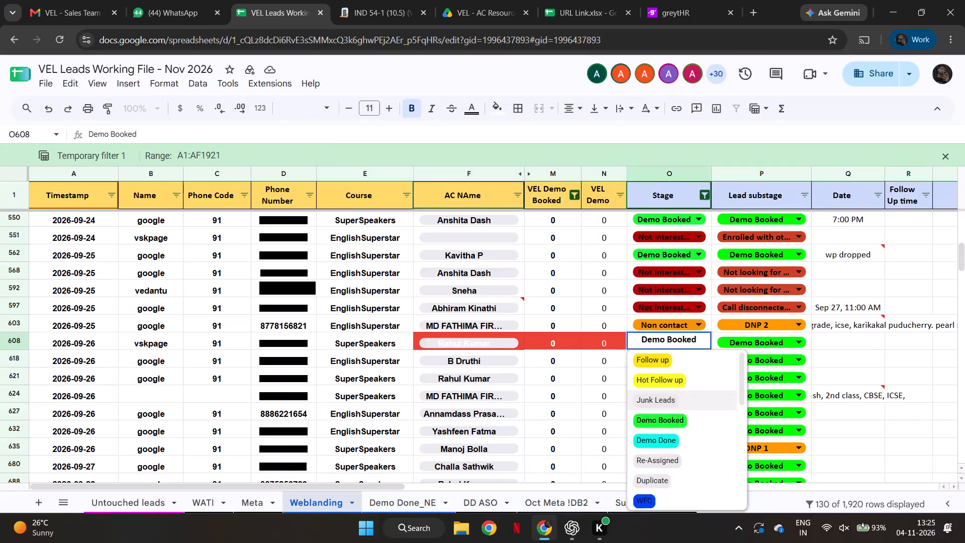
{"action": "key", "text": "Down"}
{"action": "key", "text": "Down"}
{"action": "key", "text": "Down"}
{"action": "key", "text": "Down"}
{"action": "key", "text": "Down"}
{"action": "key", "text": "Down"}
{"action": "key", "text": "Down"}
{"action": "key", "text": "Down"}
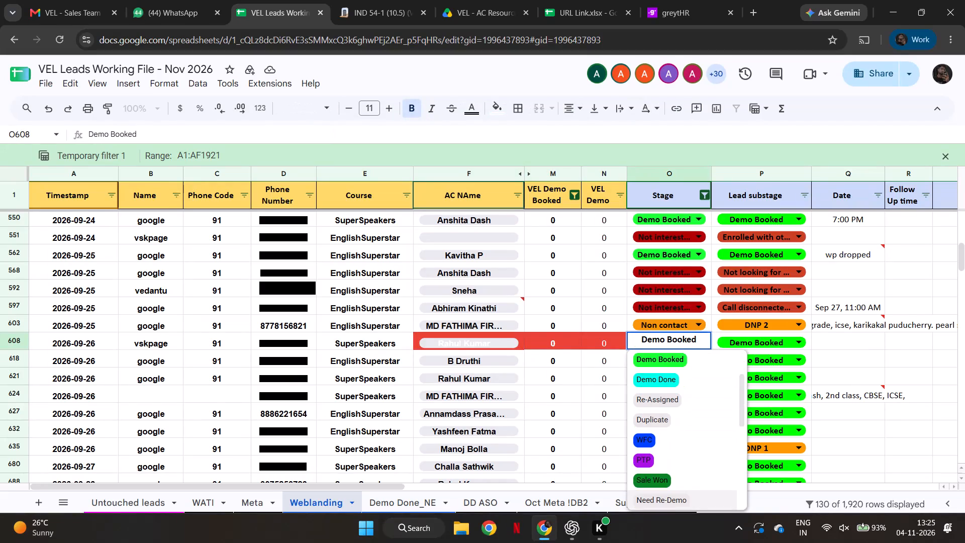
{"action": "key", "text": "Down"}
{"action": "key", "text": "Down"}
{"action": "key", "text": "Down"}
{"action": "key", "text": "Down"}
{"action": "key", "text": "Down"}
{"action": "key", "text": "Up"}
{"action": "key", "text": "Up"}
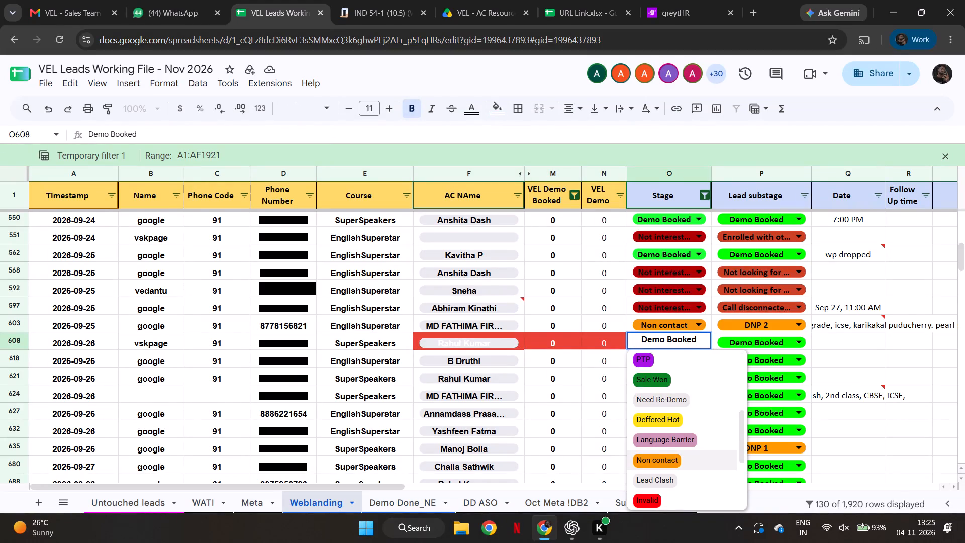
{"action": "key", "text": "Down"}
{"action": "key", "text": "Down"}
{"action": "key", "text": "Down"}
{"action": "key", "text": "Down"}
{"action": "key", "text": "Down"}
{"action": "key", "text": "Up"}
{"action": "key", "text": "Up"}
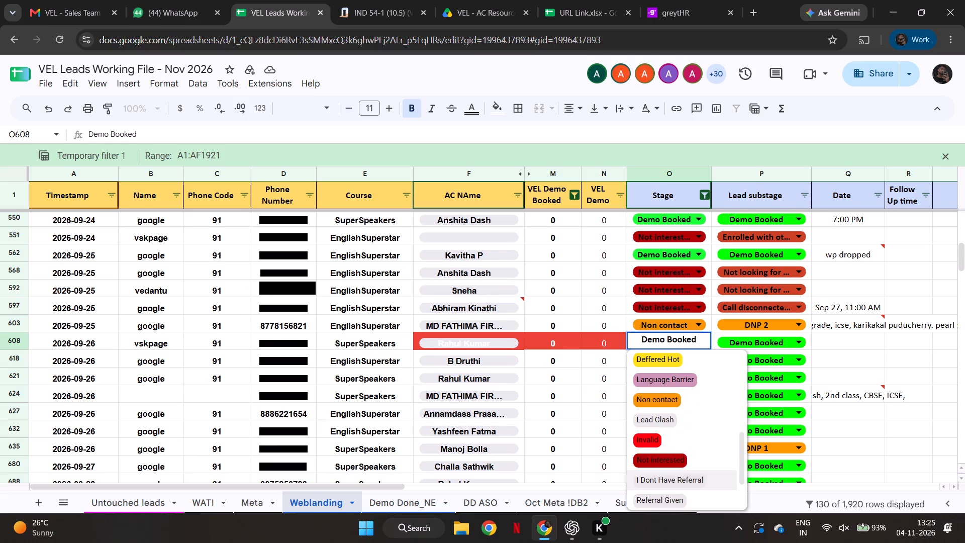
{"action": "key", "text": "Return"}
Set the Lead substage of the 2026-09-26 vskpage SuperSpeakers lead in row 608 to "Not looking for any caoching".
{"action": "key", "text": "Up"}
{"action": "key", "text": "Right"}
{"action": "key", "text": "Return"}
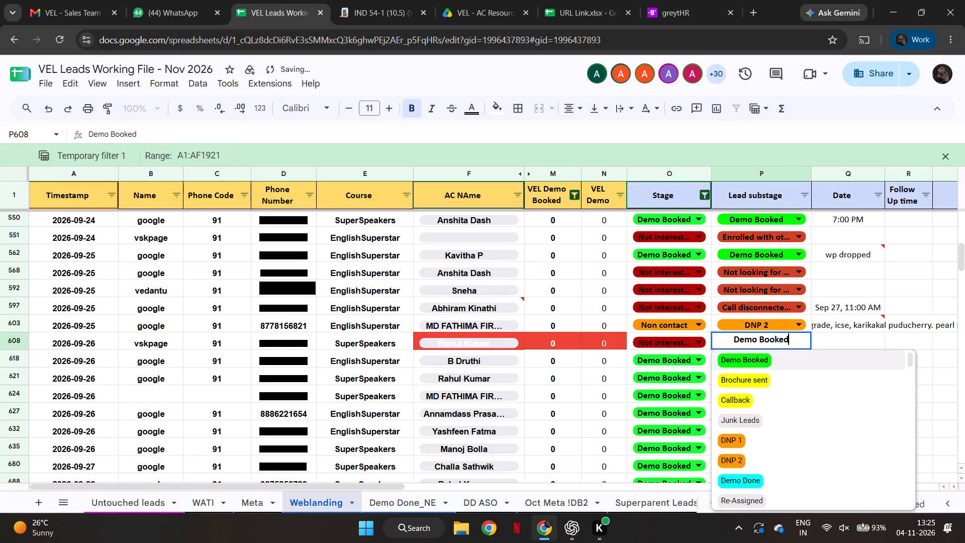
{"action": "key", "text": "Down"}
{"action": "key", "text": "Down"}
{"action": "key", "text": "Down"}
{"action": "key", "text": "Down"}
{"action": "key", "text": "Down"}
{"action": "key", "text": "Down"}
{"action": "key", "text": "Down"}
{"action": "key", "text": "Down"}
{"action": "key", "text": "Down"}
{"action": "key", "text": "Down"}
{"action": "key", "text": "Down"}
{"action": "key", "text": "Down"}
{"action": "key", "text": "Down"}
{"action": "key", "text": "Down"}
{"action": "key", "text": "Down"}
{"action": "key", "text": "Down"}
{"action": "key", "text": "Down"}
{"action": "key", "text": "Down"}
{"action": "key", "text": "Down"}
{"action": "key", "text": "Down"}
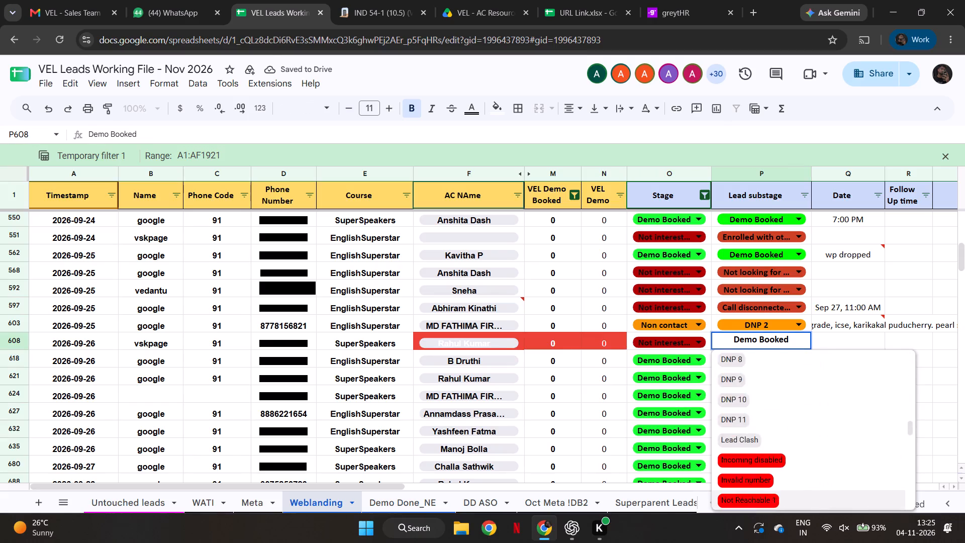
{"action": "key", "text": "Down"}
{"action": "key", "text": "Down"}
{"action": "key", "text": "Down"}
{"action": "key", "text": "Up"}
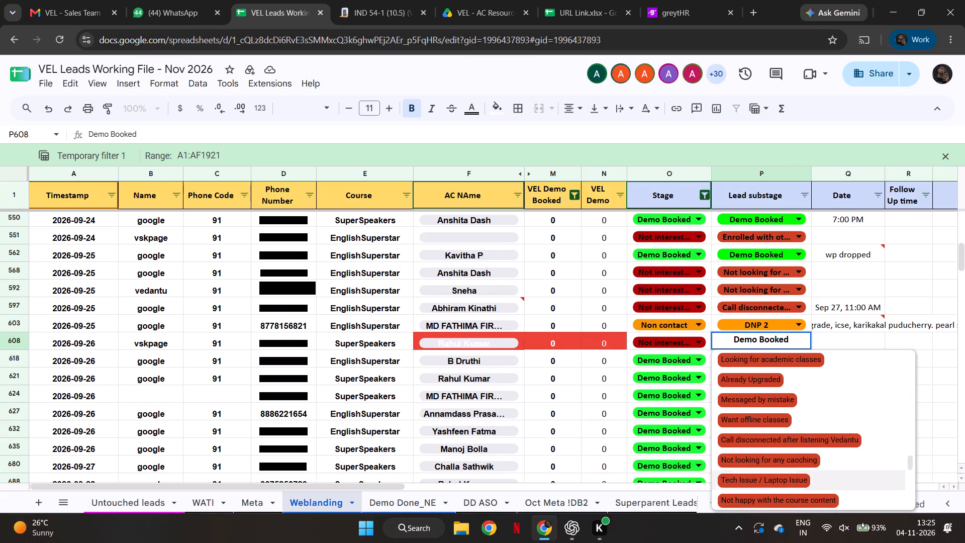
{"action": "key", "text": "Up"}
{"action": "key", "text": "Up"}
{"action": "key", "text": "Down"}
{"action": "key", "text": "Return"}
Copy the phone number of the 2026-09-26 google EnglishSuperstar lead in row 618.
{"action": "key", "text": "Left"}
{"action": "key", "text": "Left"}
{"action": "key", "text": "Left"}
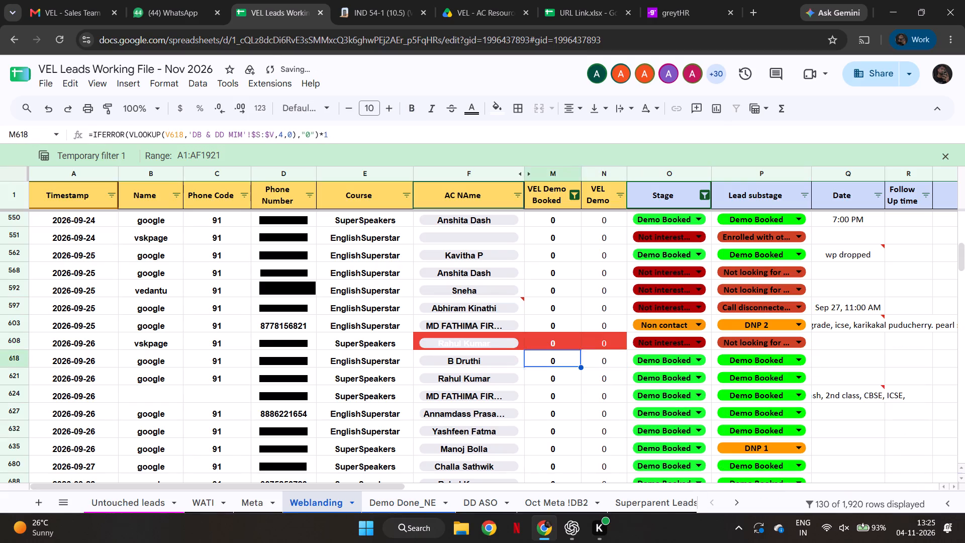
{"action": "key", "text": "Left"}
{"action": "key", "text": "Left"}
{"action": "key", "text": "Left"}
{"action": "key", "text": "ctrl+c"}
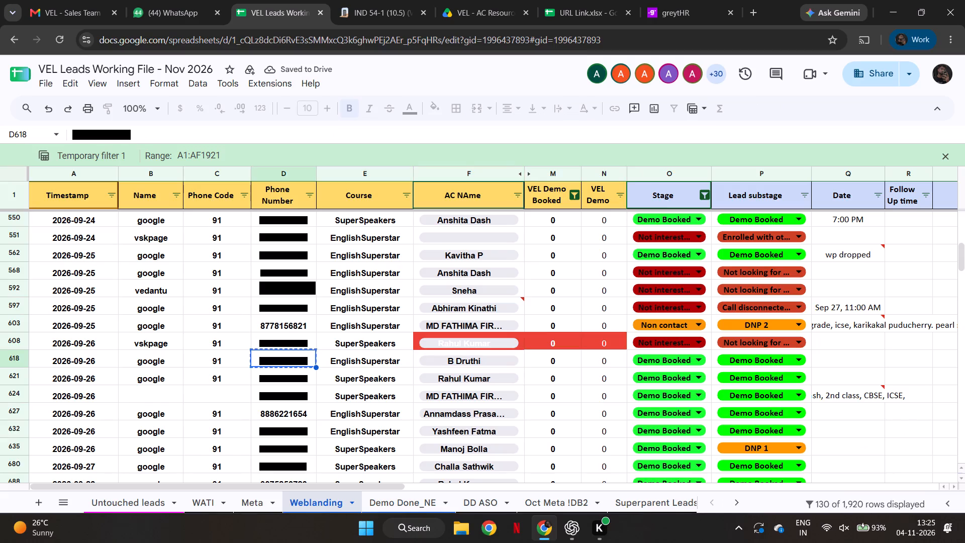
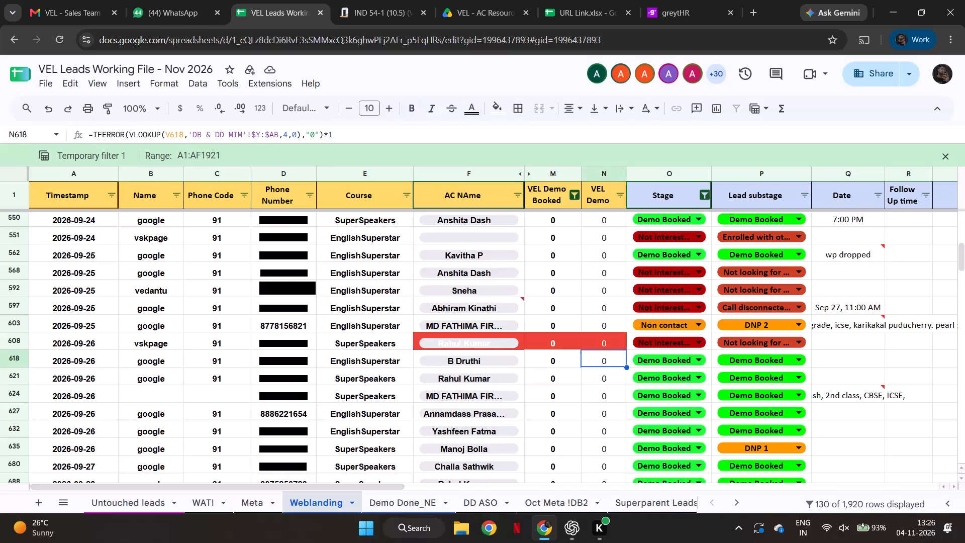
Set the Stage of the 2026-09-26 google EnglishSuperstar lead in row 618 to Follow up.
{"action": "key", "text": "Right"}
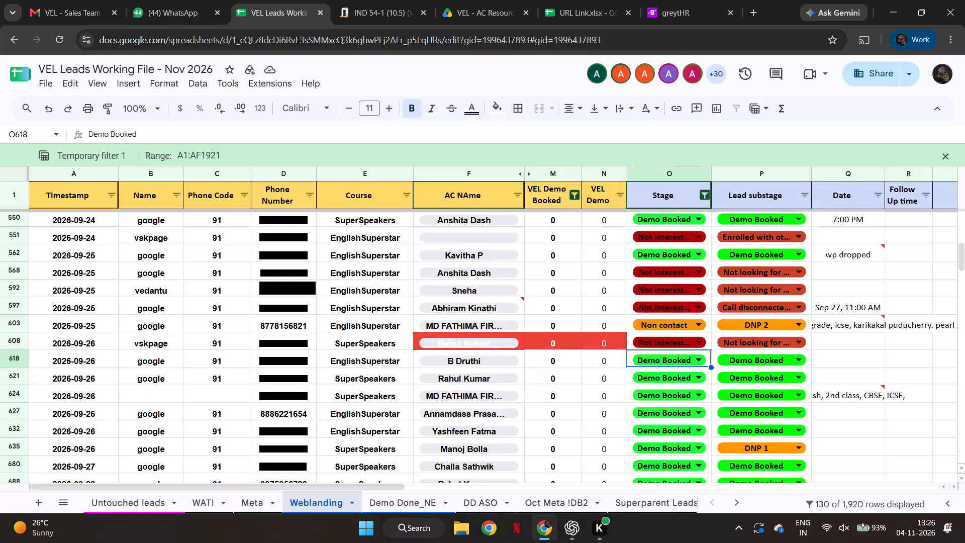
{"action": "key", "text": "Return"}
{"action": "key", "text": "Down"}
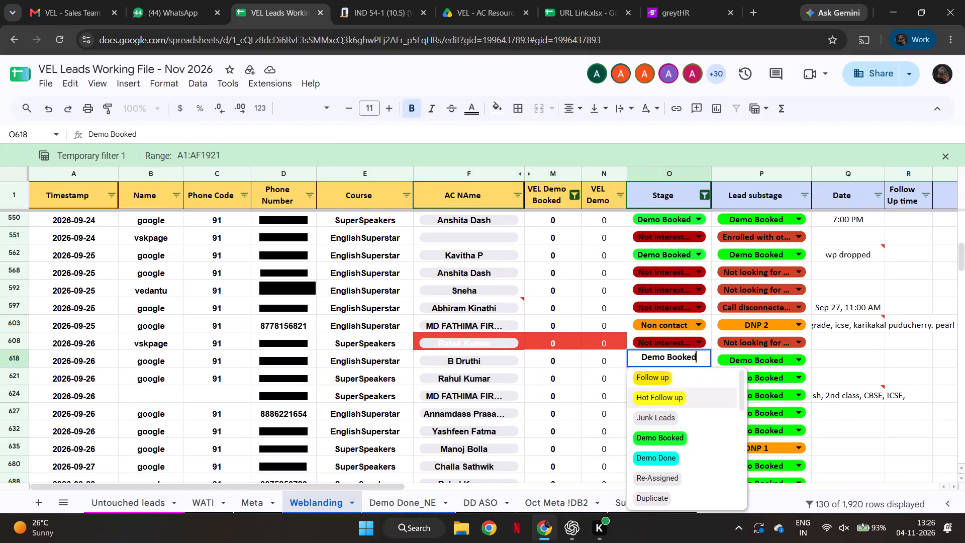
{"action": "key", "text": "Up"}
{"action": "key", "text": "Return"}
{"action": "key", "text": "Up"}
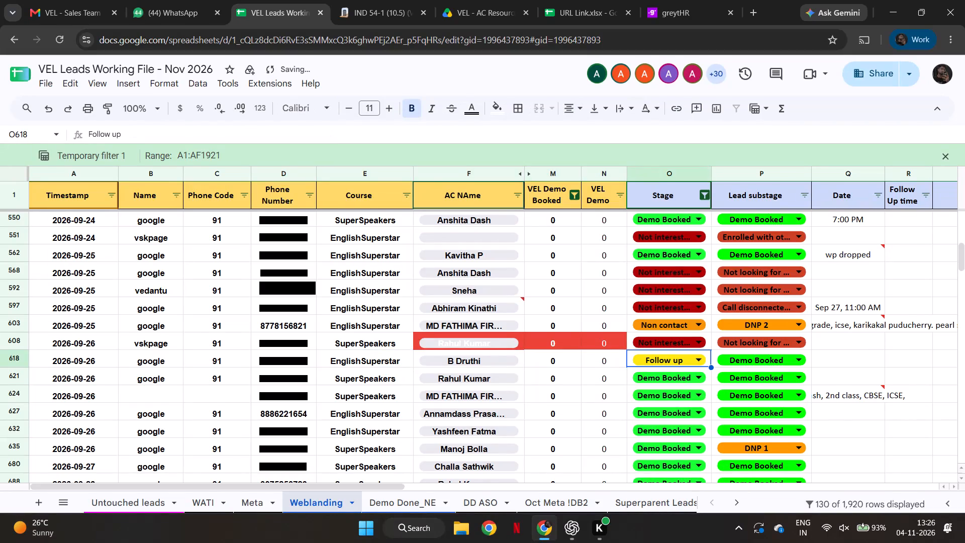
Set the Lead substage of the 2026-09-26 google EnglishSuperstar lead in row 618 to Callback.
{"action": "key", "text": "Right"}
{"action": "key", "text": "Return"}
{"action": "key", "text": "Down"}
{"action": "key", "text": "Down"}
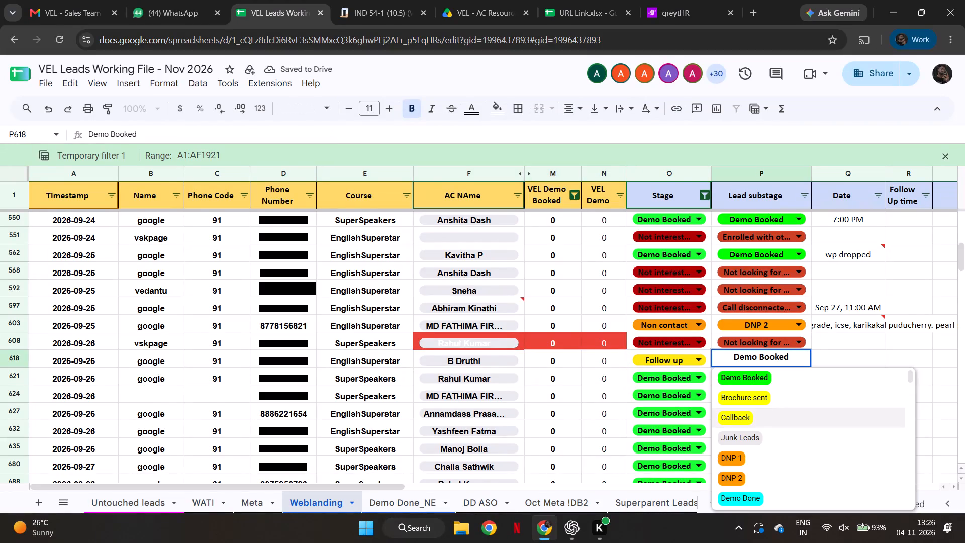
{"action": "key", "text": "Down"}
{"action": "key", "text": "Up"}
{"action": "key", "text": "Return"}
Copy the phone number of the 2026-09-26 google SuperSpeakers lead in row 621.
{"action": "key", "text": "Left"}
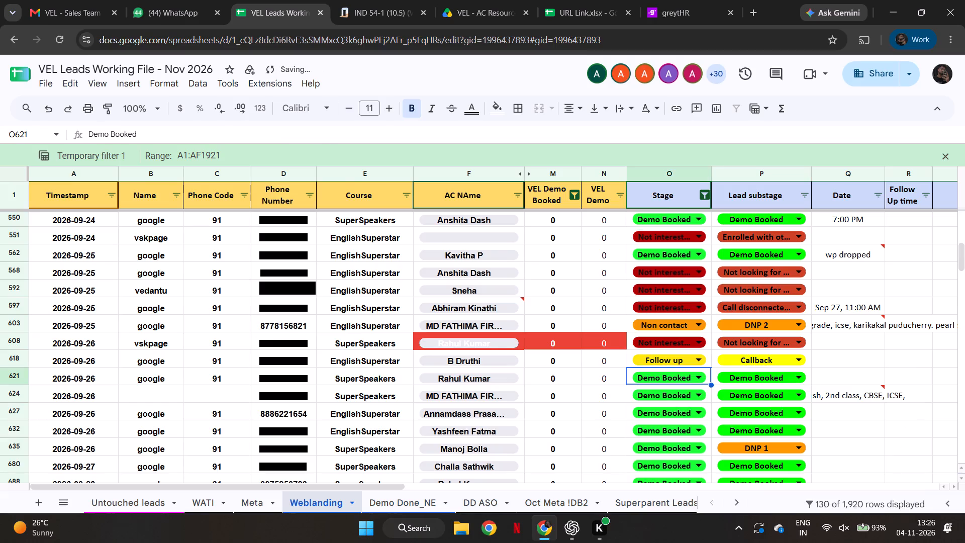
{"action": "key", "text": "Left"}
{"action": "key", "text": "Left"}
{"action": "key", "text": "Left"}
{"action": "key", "text": "Left"}
{"action": "key", "text": "Left"}
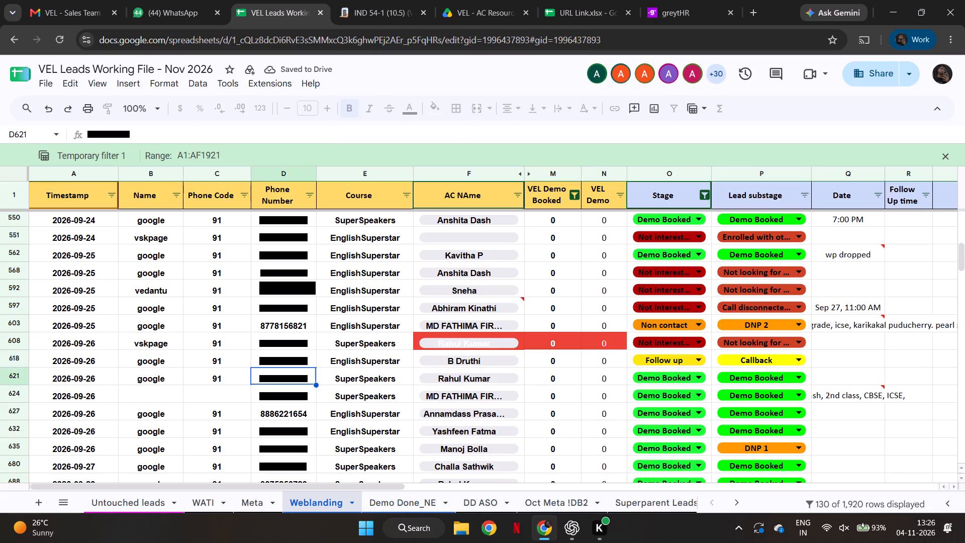
{"action": "key", "text": "ctrl+c"}
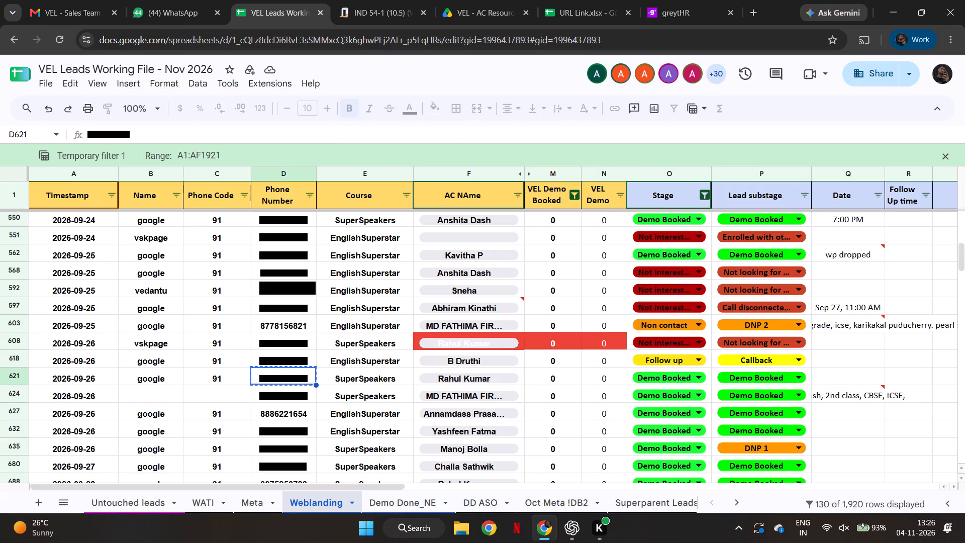
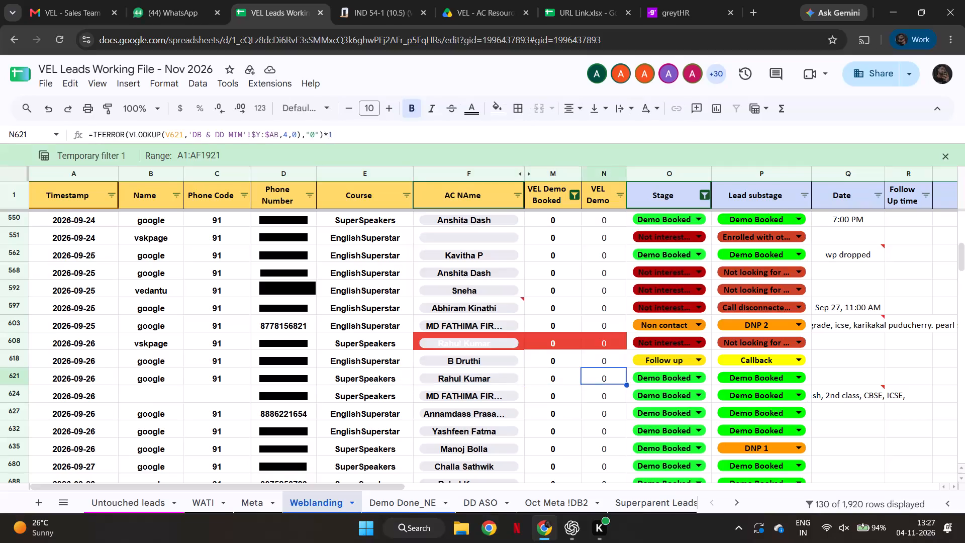
Set the Stage of the 2026-09-26 google SuperSpeakers lead in row 621 to Non contact.
{"action": "key", "text": "Right"}
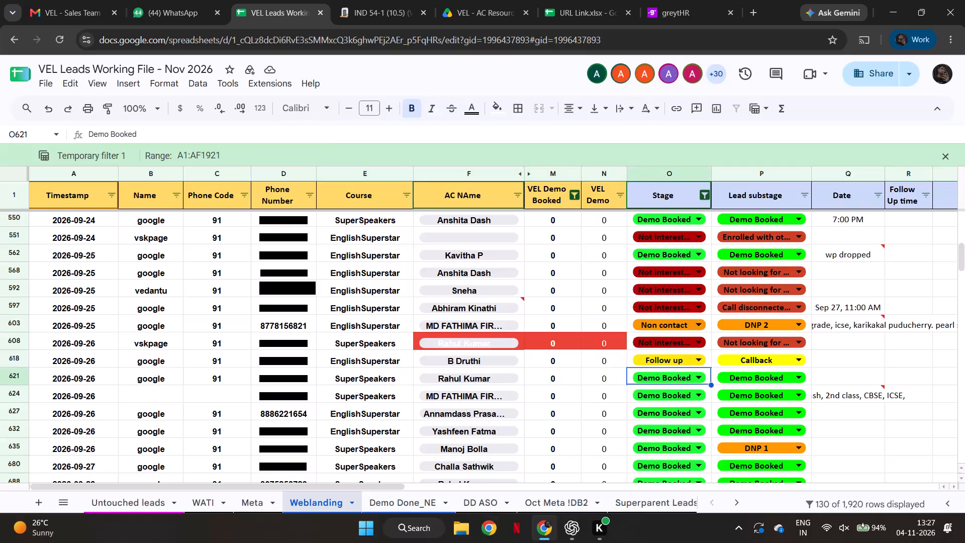
{"action": "key", "text": "Return"}
{"action": "key", "text": "Down"}
{"action": "key", "text": "Down"}
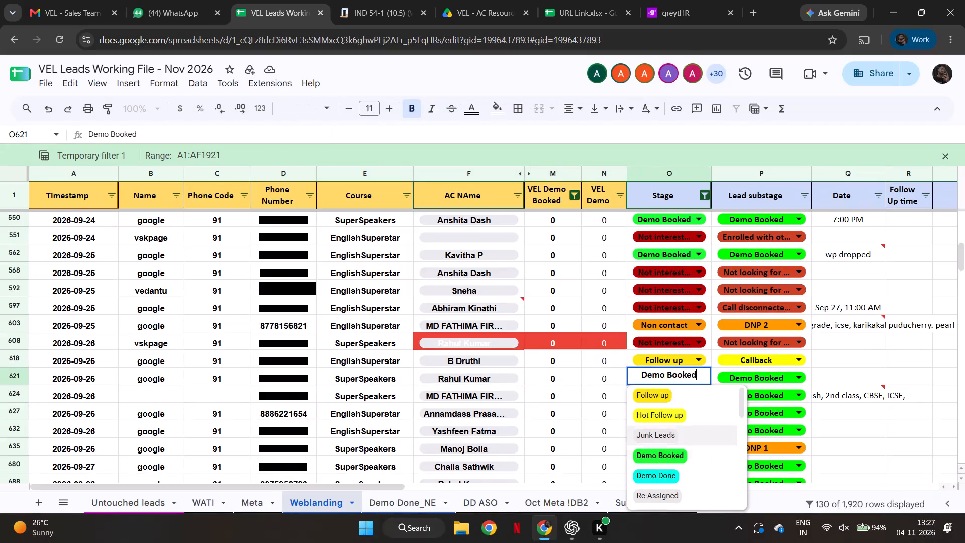
{"action": "key", "text": "Down"}
{"action": "key", "text": "Down"}
{"action": "key", "text": "Down"}
{"action": "key", "text": "Down"}
{"action": "key", "text": "Down"}
{"action": "key", "text": "Down"}
{"action": "key", "text": "Down"}
{"action": "key", "text": "Down"}
{"action": "key", "text": "Down"}
{"action": "key", "text": "Down"}
{"action": "key", "text": "Down"}
{"action": "key", "text": "Down"}
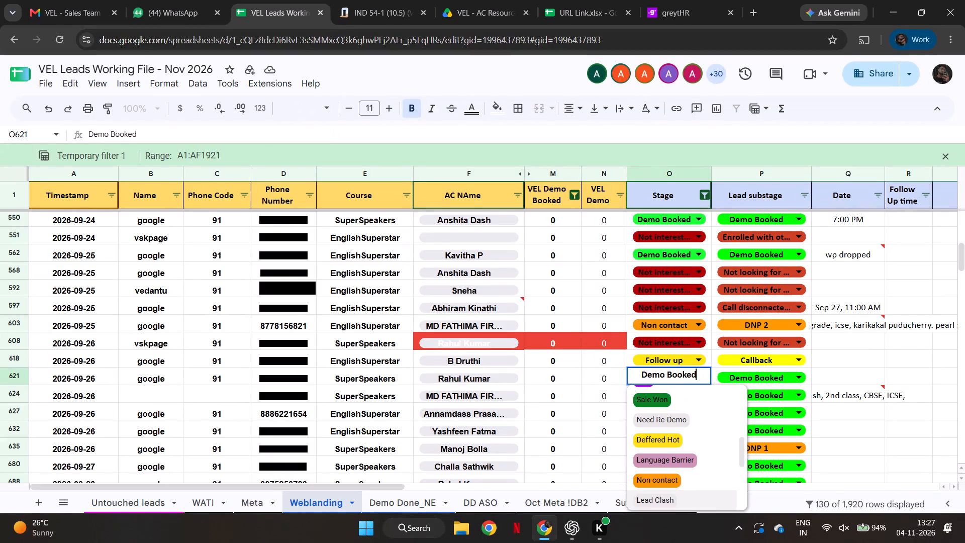
{"action": "key", "text": "Up"}
{"action": "key", "text": "Return"}
Set the Lead substage of the 2026-09-26 google SuperSpeakers lead in row 621 to DNP 2.
{"action": "key", "text": "Up"}
{"action": "key", "text": "Right"}
{"action": "key", "text": "Return"}
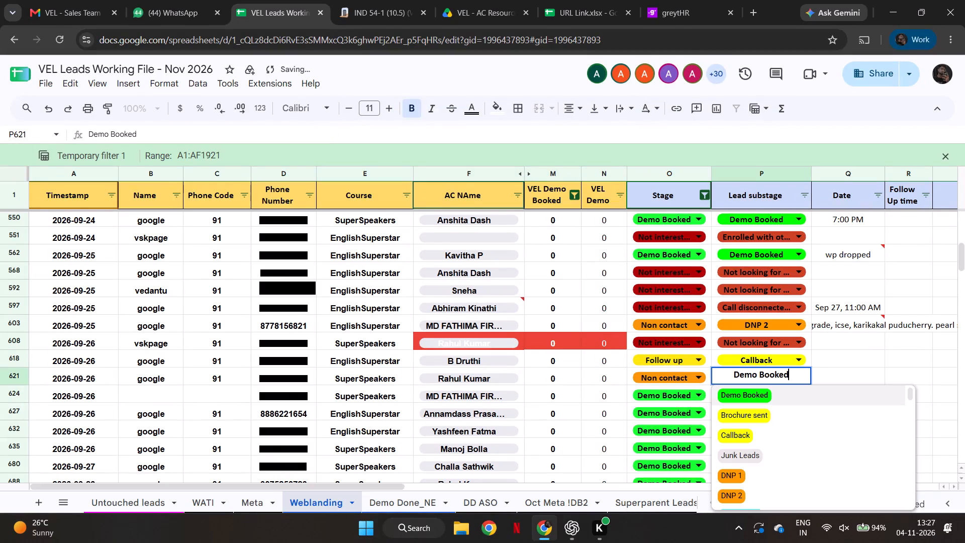
{"action": "key", "text": "Down"}
{"action": "key", "text": "Down"}
{"action": "key", "text": "Down"}
{"action": "key", "text": "Down"}
{"action": "key", "text": "Down"}
{"action": "key", "text": "Return"}
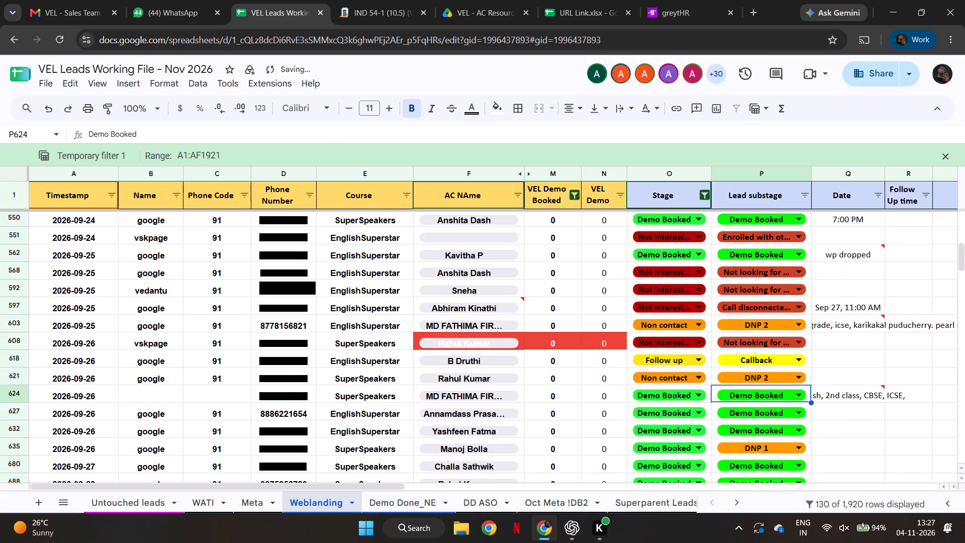
Copy the phone number of the 2026-09-26 SuperSpeakers lead in row 624.
{"action": "key", "text": "Left"}
{"action": "key", "text": "Left"}
{"action": "key", "text": "Left"}
{"action": "key", "text": "Left"}
{"action": "key", "text": "Left"}
{"action": "key", "text": "Left"}
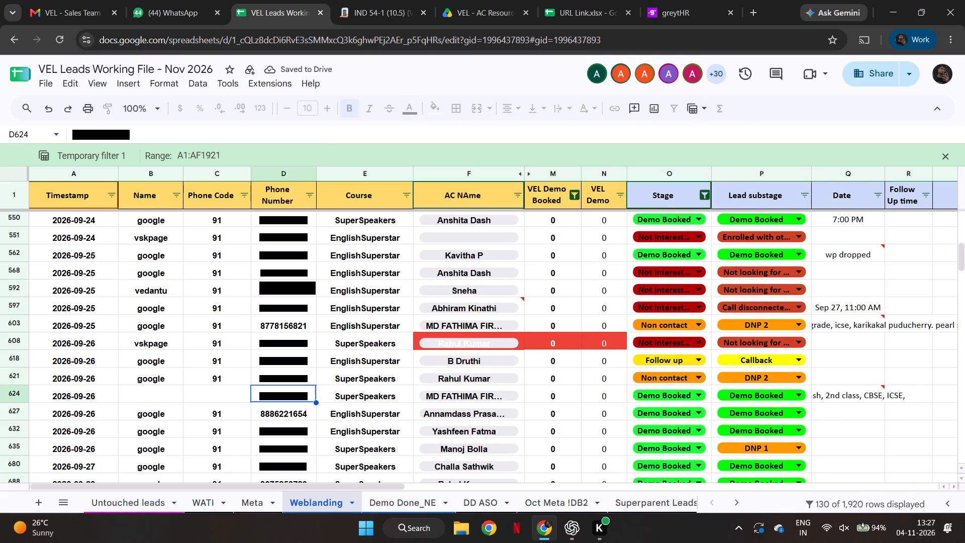
{"action": "key", "text": "ctrl+c"}
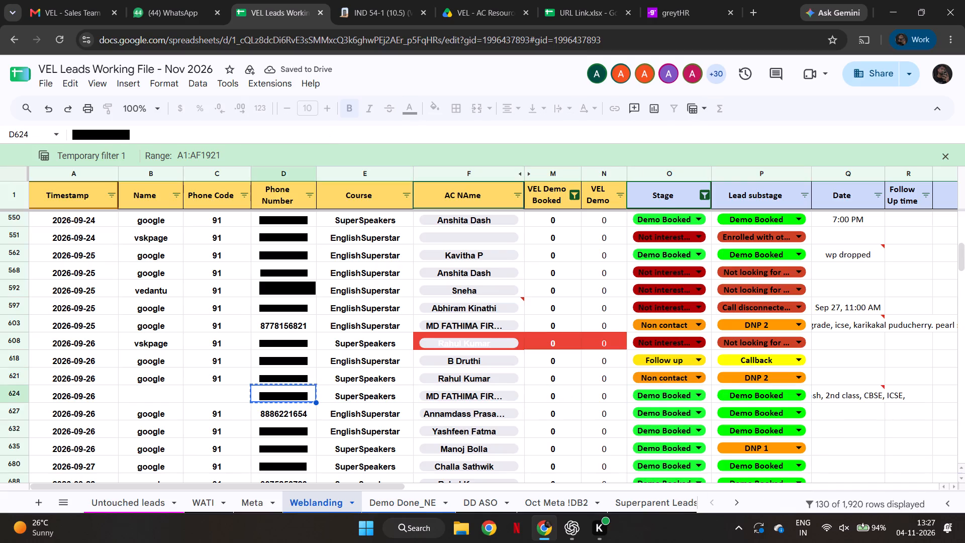